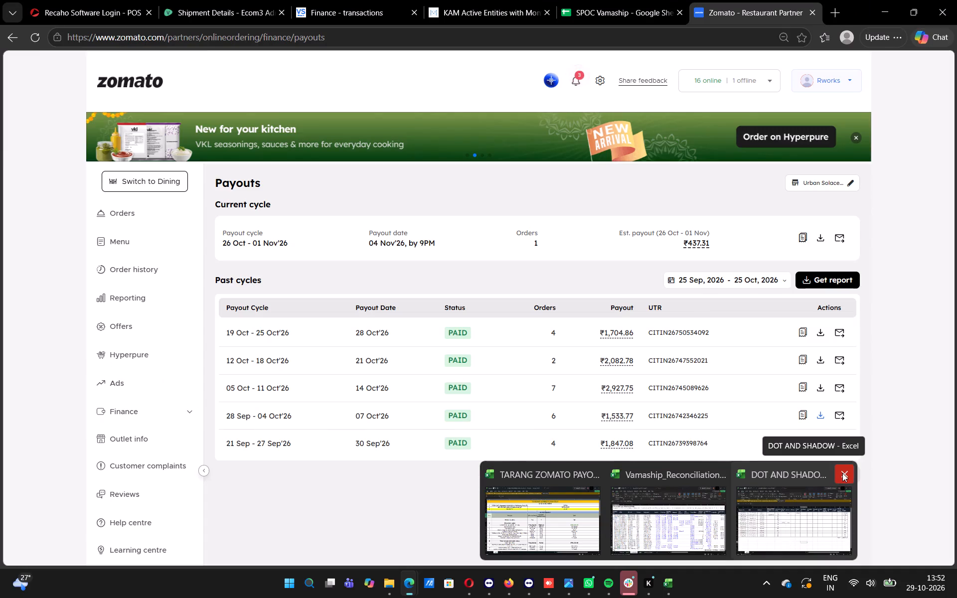
Close the DOT AND SHADOW workbook in Excel.
left_click(842, 473)
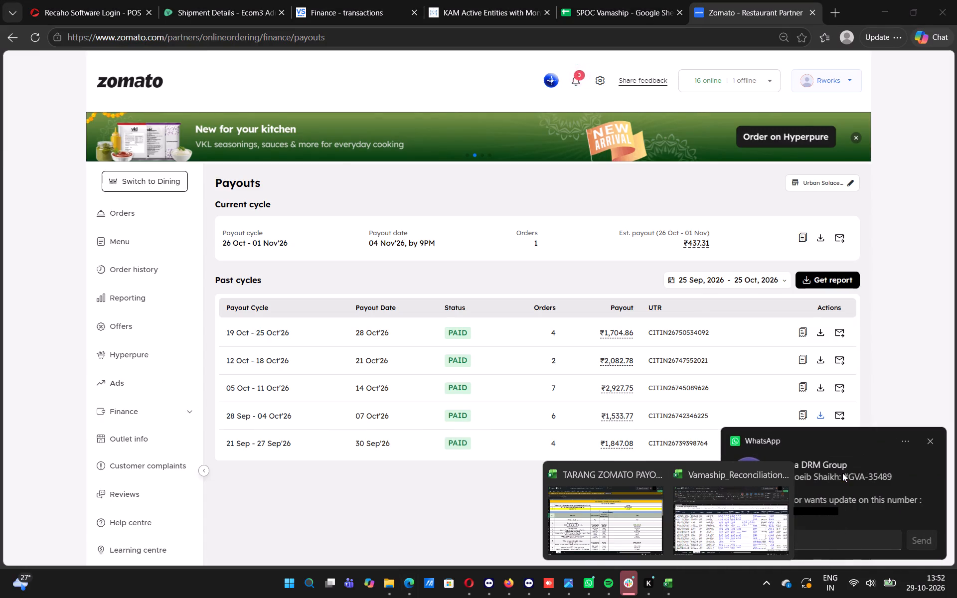
Close the Vamaship_Reconciliation_nailinit workbook in Excel without saving its changes.
left_click(777, 475)
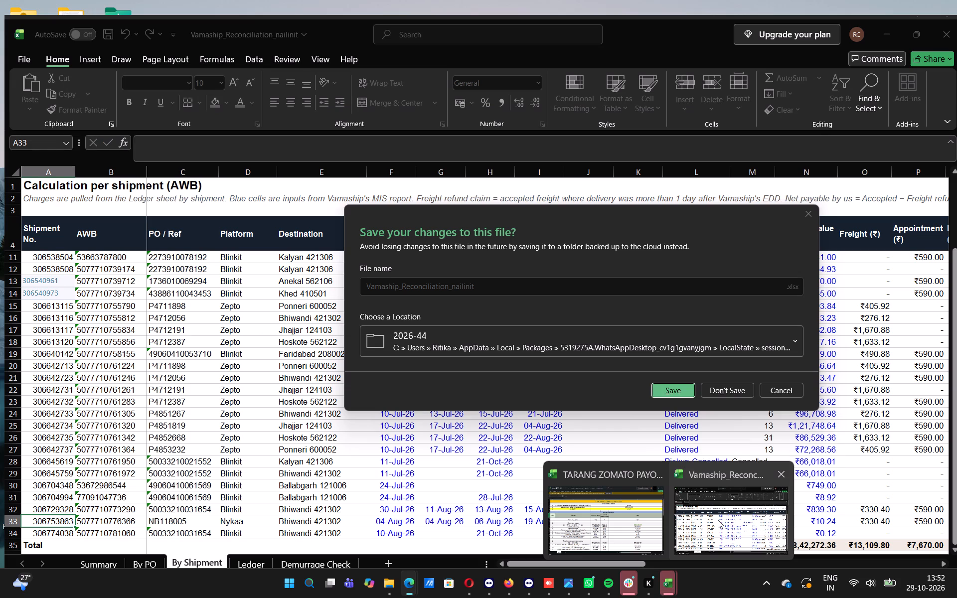
left_click(718, 520)
left_click(732, 389)
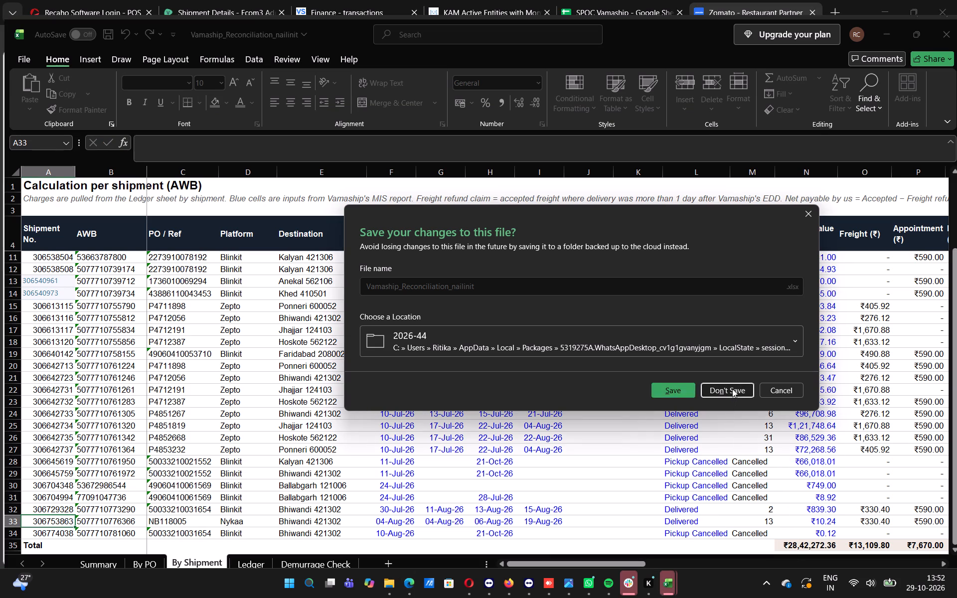
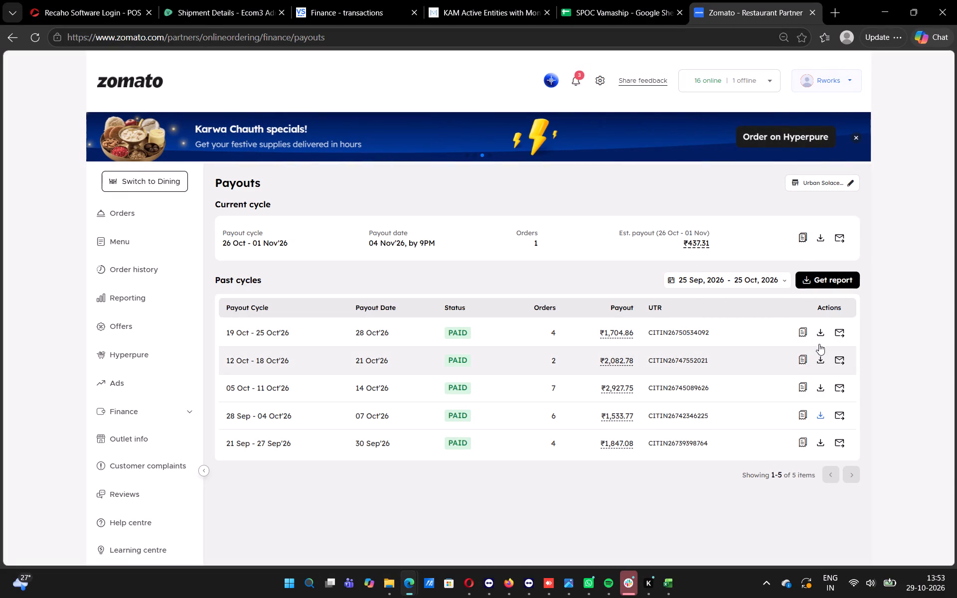
Download the Zomato payout report for the 19 Oct - 25 Oct'26 cycle.
left_click(821, 331)
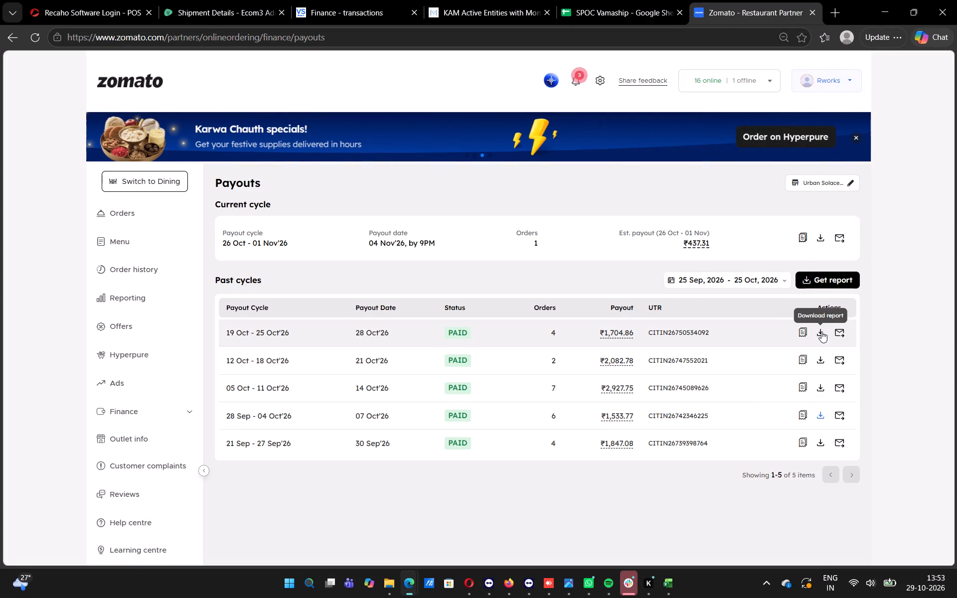
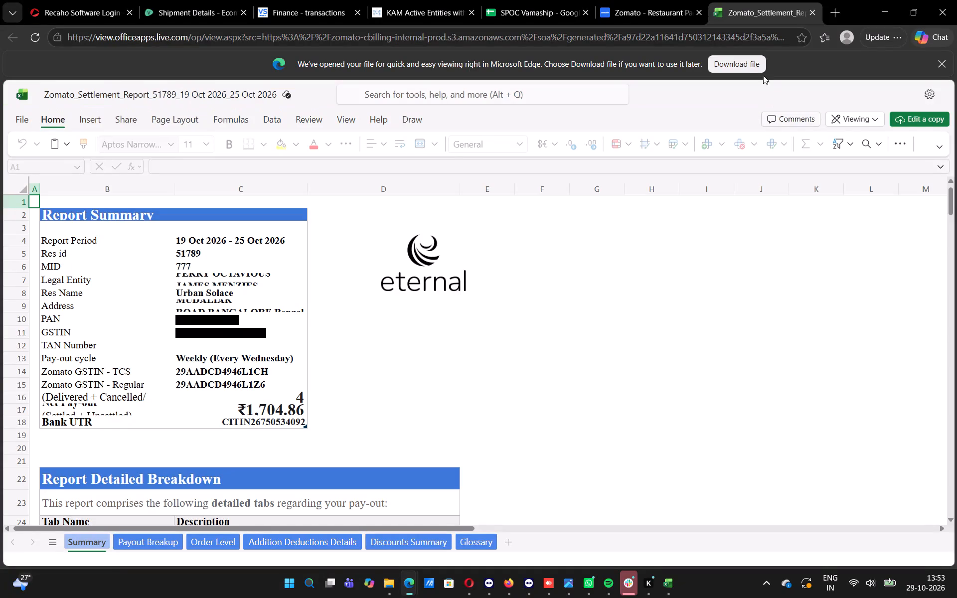
Download the Zomato settlement report file for the 19 Oct - 25 Oct 2026 cycle and show it in the Downloads folder.
left_click(745, 65)
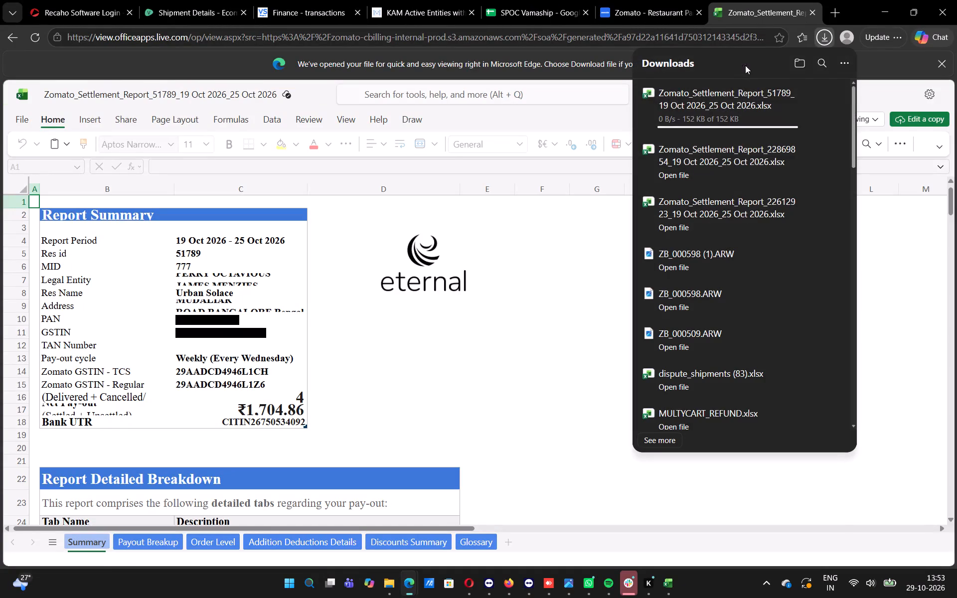
left_click(810, 105)
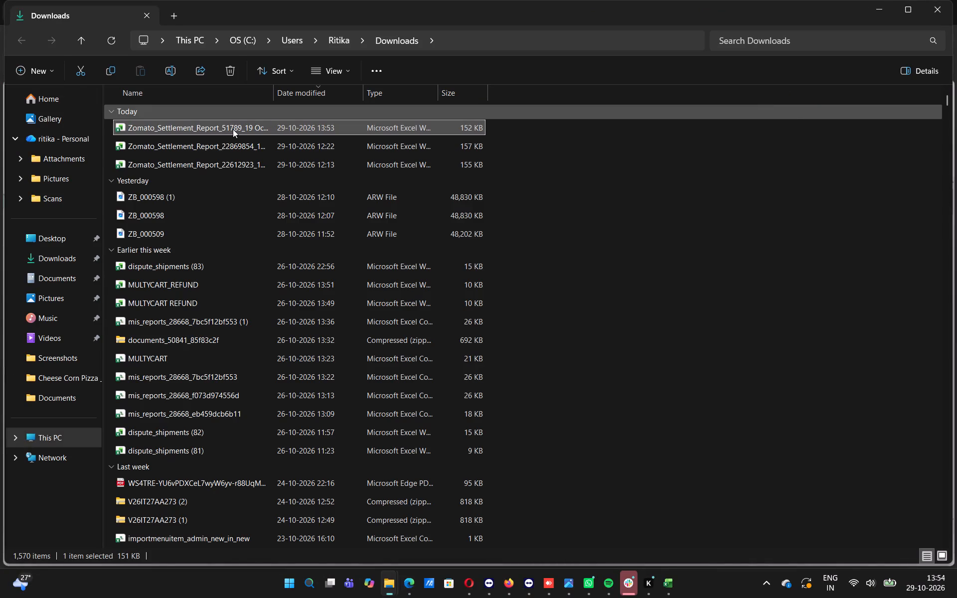
Open the downloaded settlement report in Excel with editing enabled, at its Payout Breakup sheet.
double_click(232, 129)
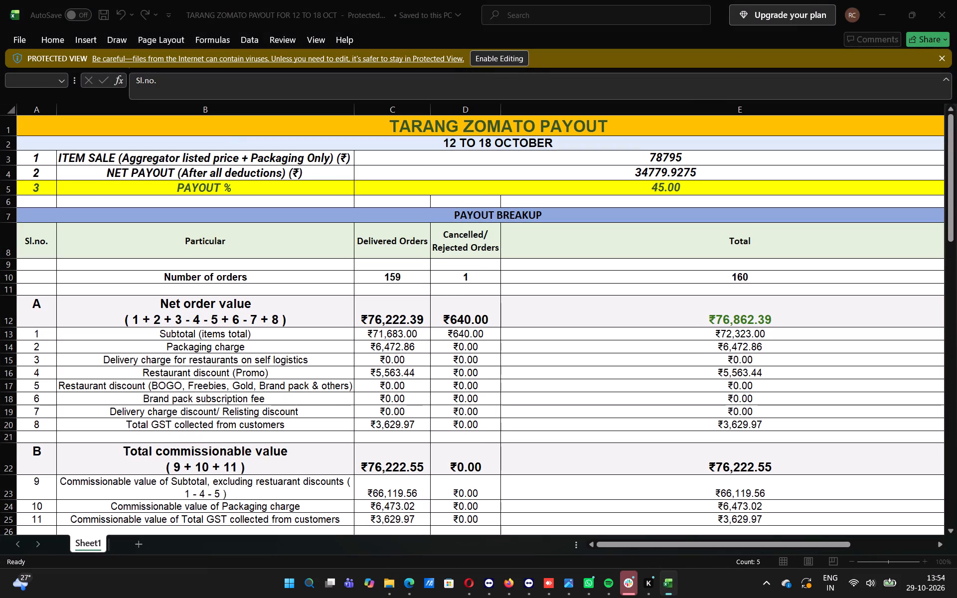
left_click(510, 54)
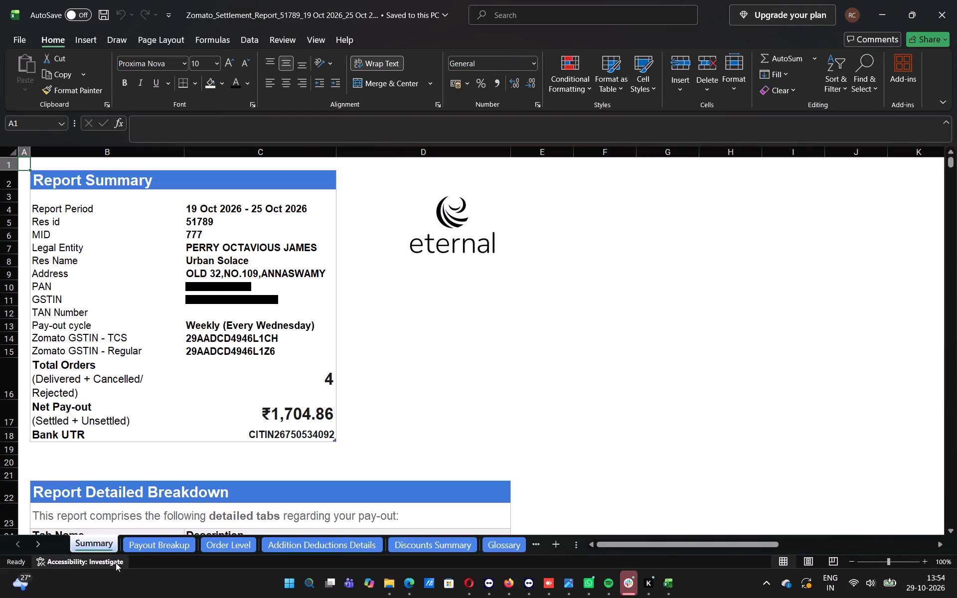
left_click(135, 551)
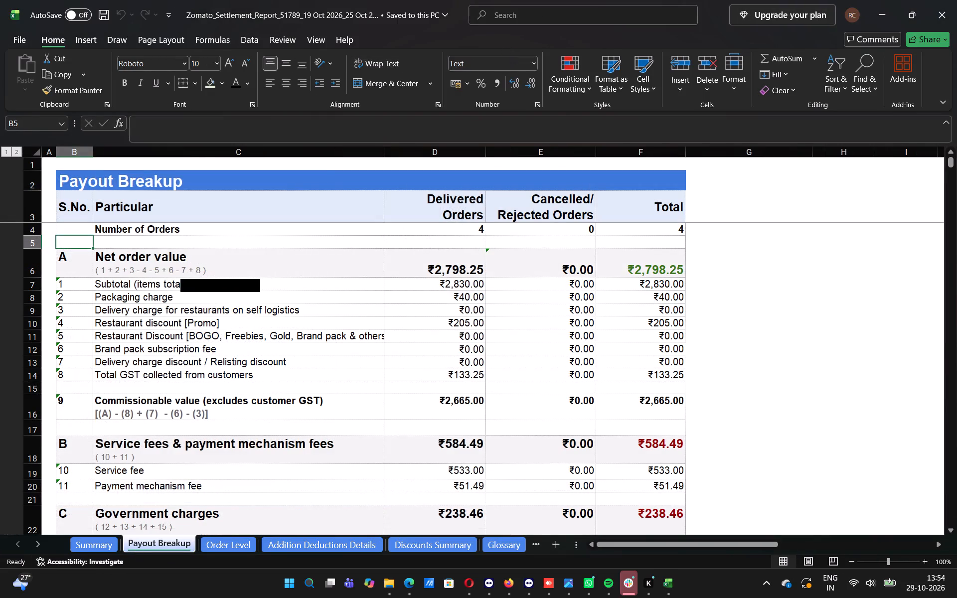
Create a new blank Excel workbook.
right_click(676, 587)
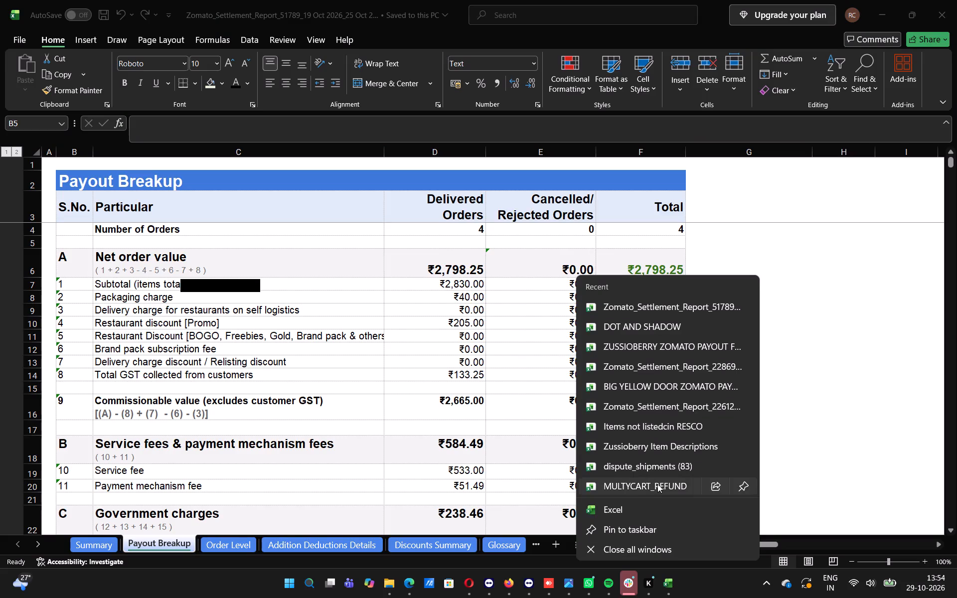
left_click(634, 508)
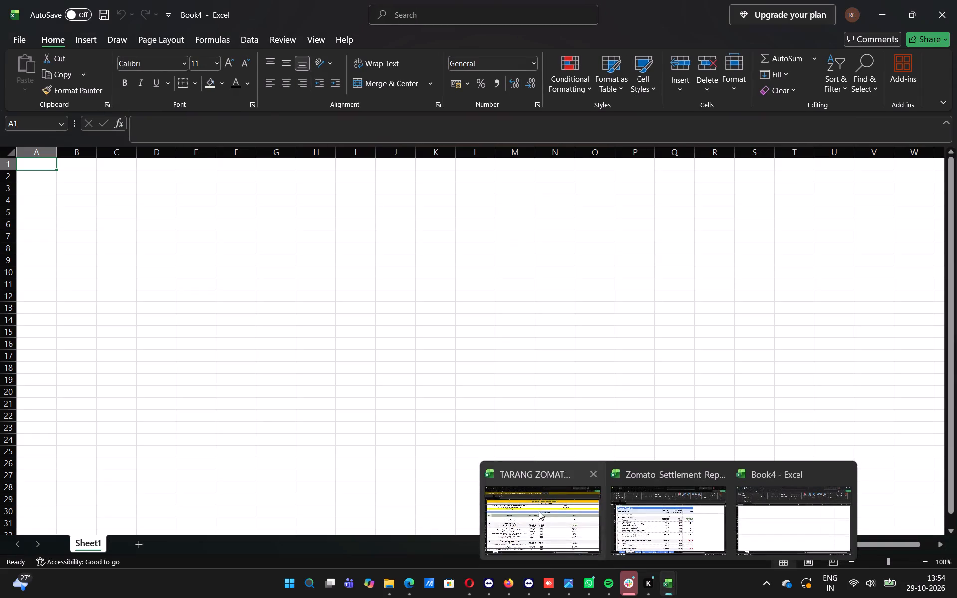
Copy the header block in rows 1 to 7 of the TARANG ZOMATO PAYOUT sheet into the blank workbook, starting at A1.
left_click(533, 510)
left_click(82, 122)
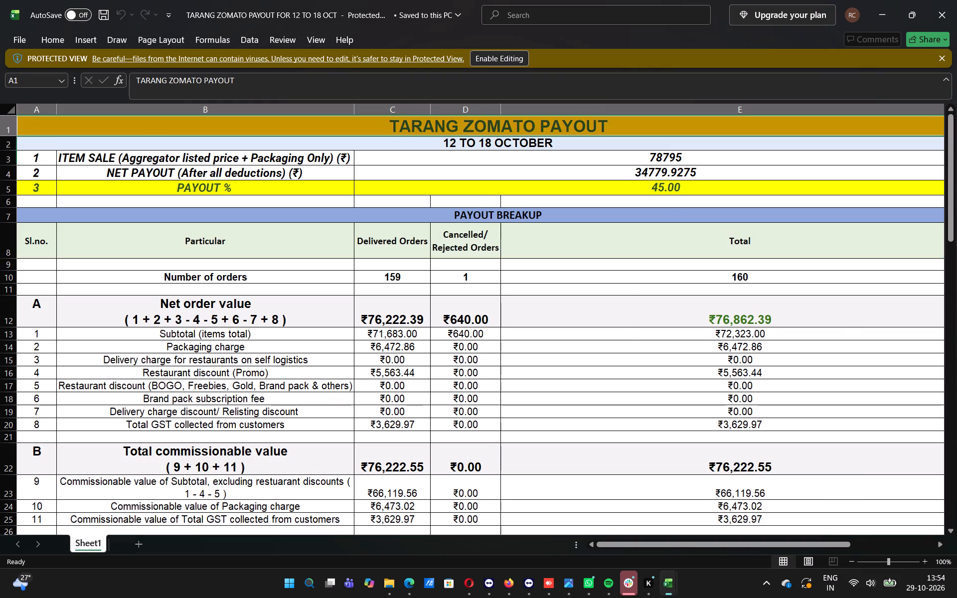
left_click_drag(82, 122, 89, 220)
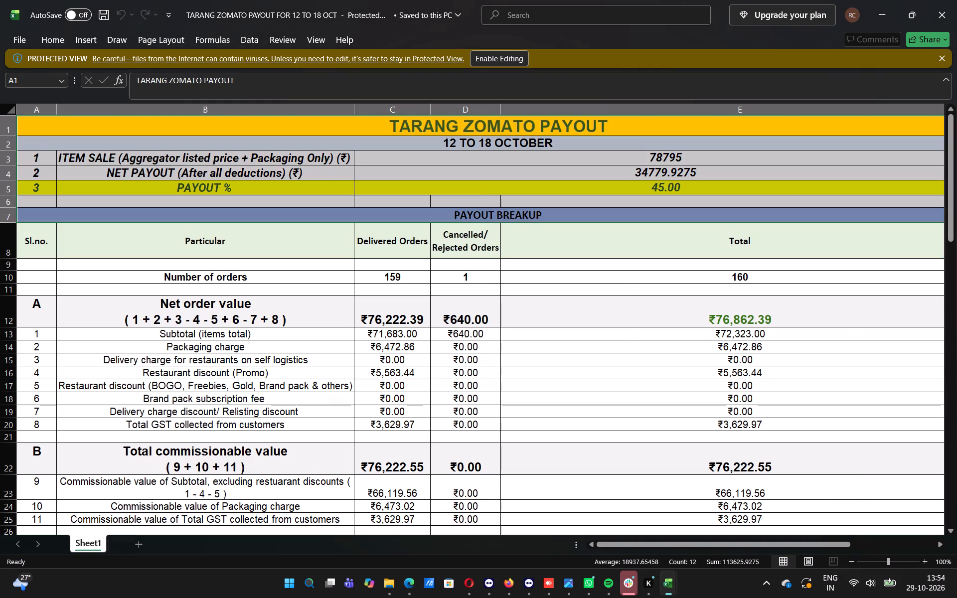
key("ctrl+c")
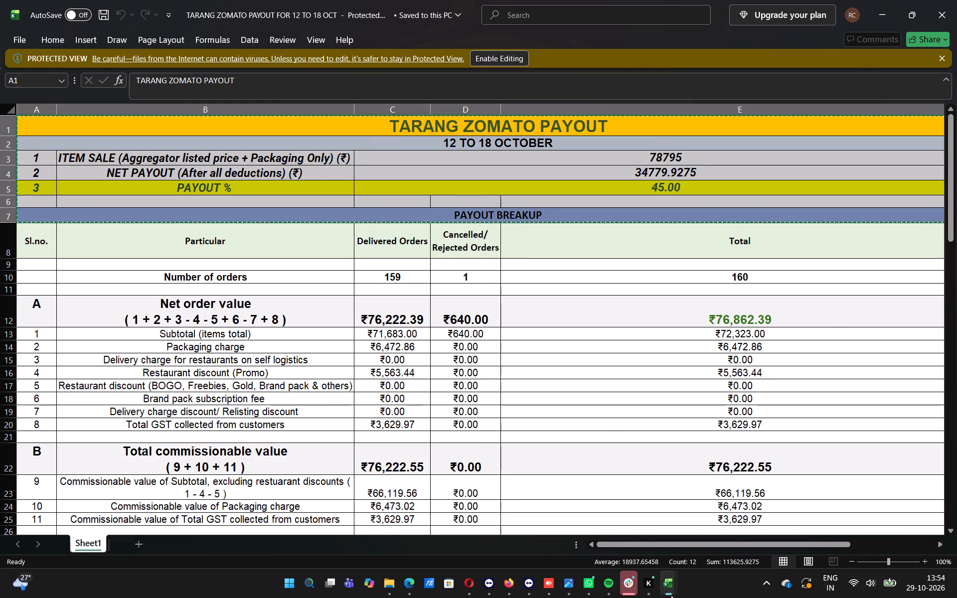
left_click(780, 521)
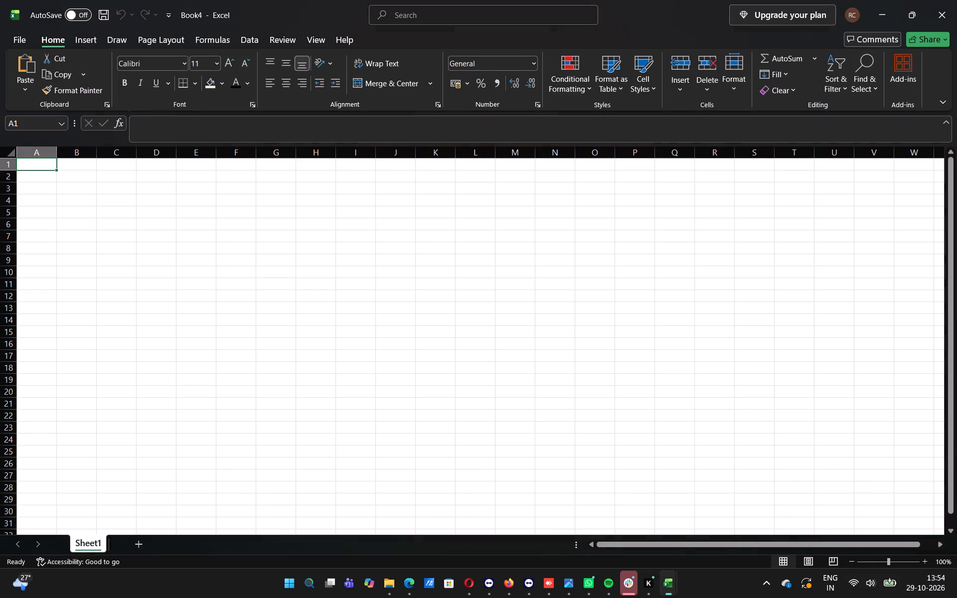
key("ctrl+v")
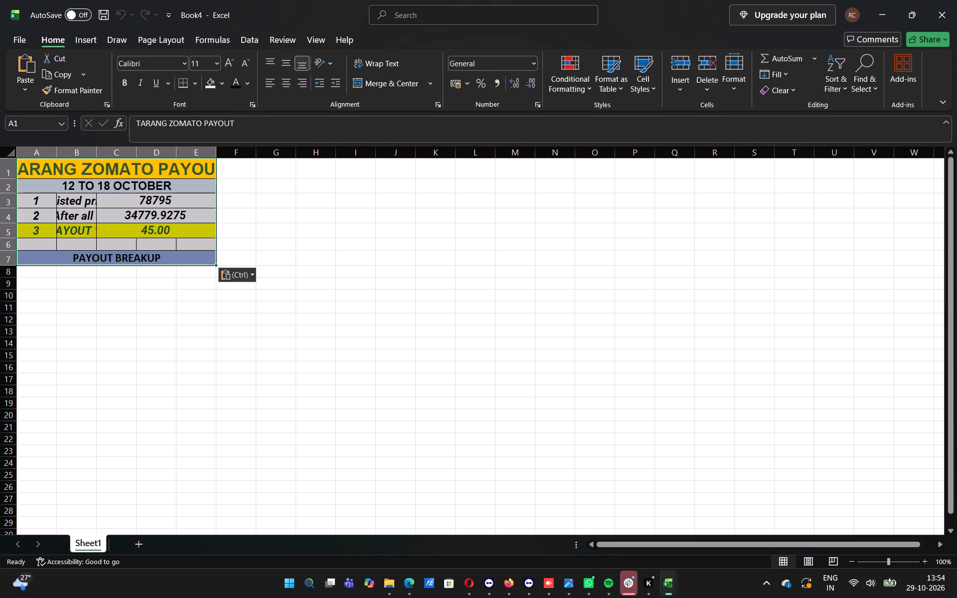
Widen column E to about 106 and column B to about 82 so the pasted header block and its labels fit.
left_click_drag(216, 149, 658, 200)
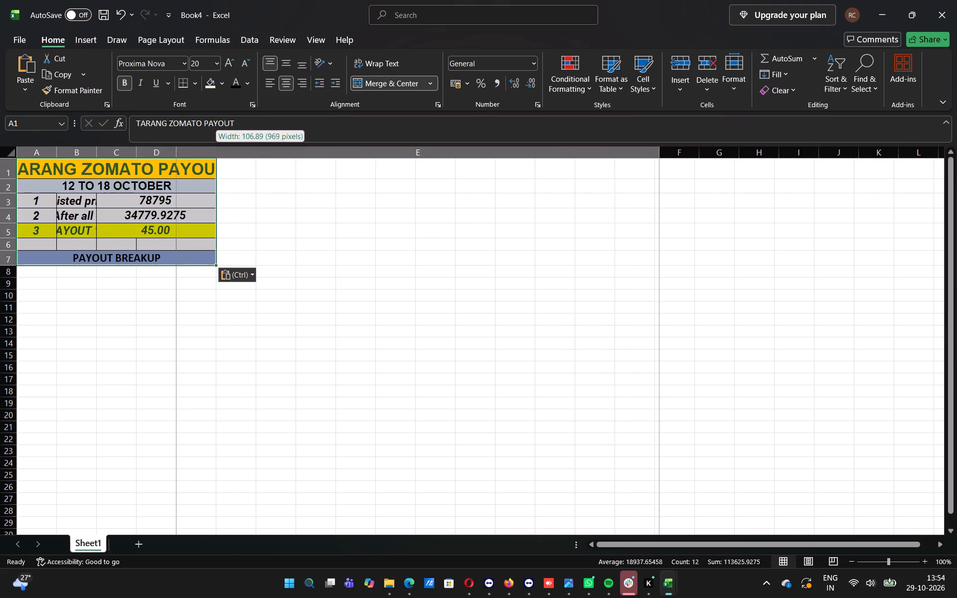
left_click_drag(658, 200, 654, 202)
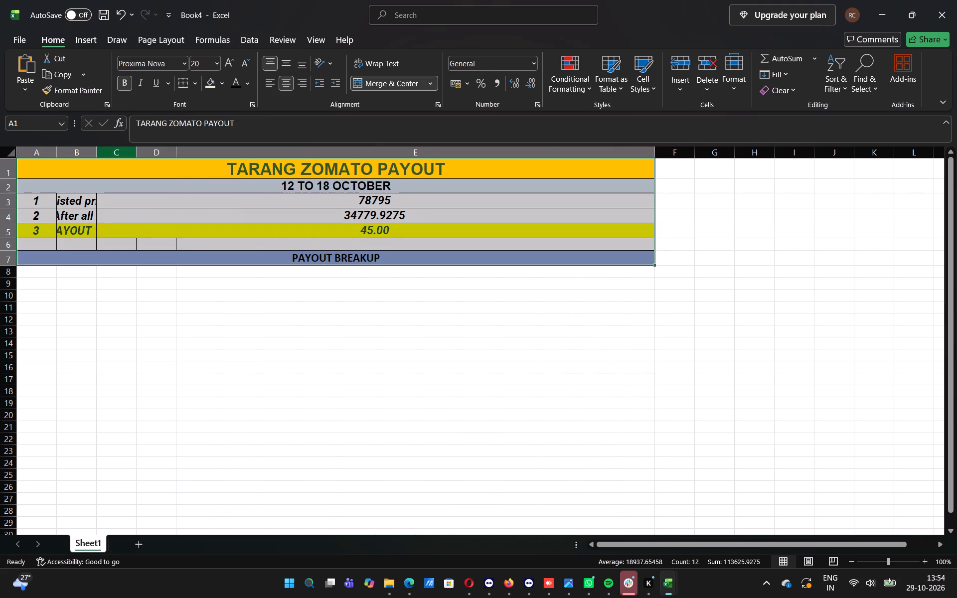
left_click_drag(95, 151, 248, 163)
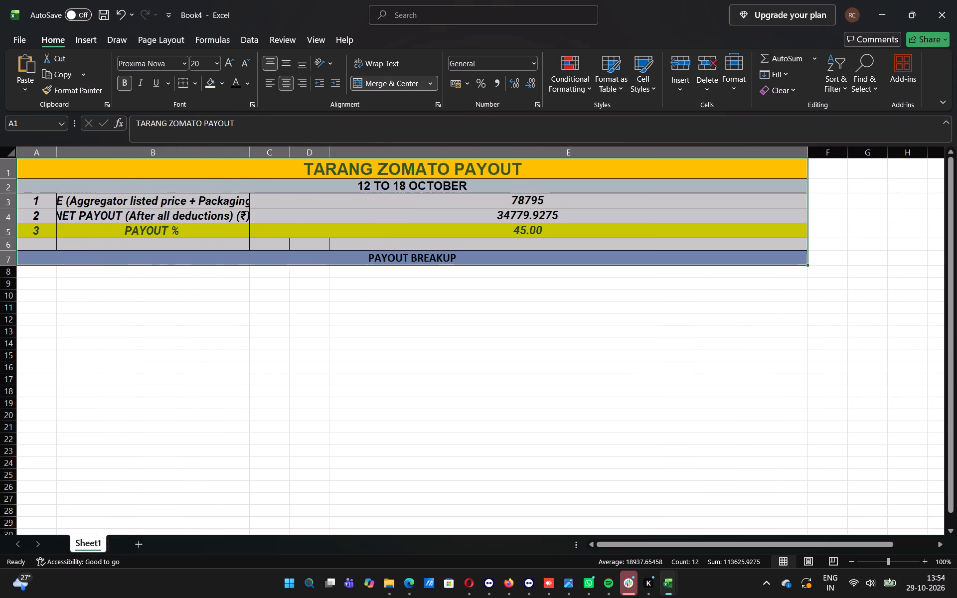
left_click_drag(251, 152, 307, 157)
left_click_drag(305, 154, 342, 154)
left_click_drag(342, 150, 428, 156)
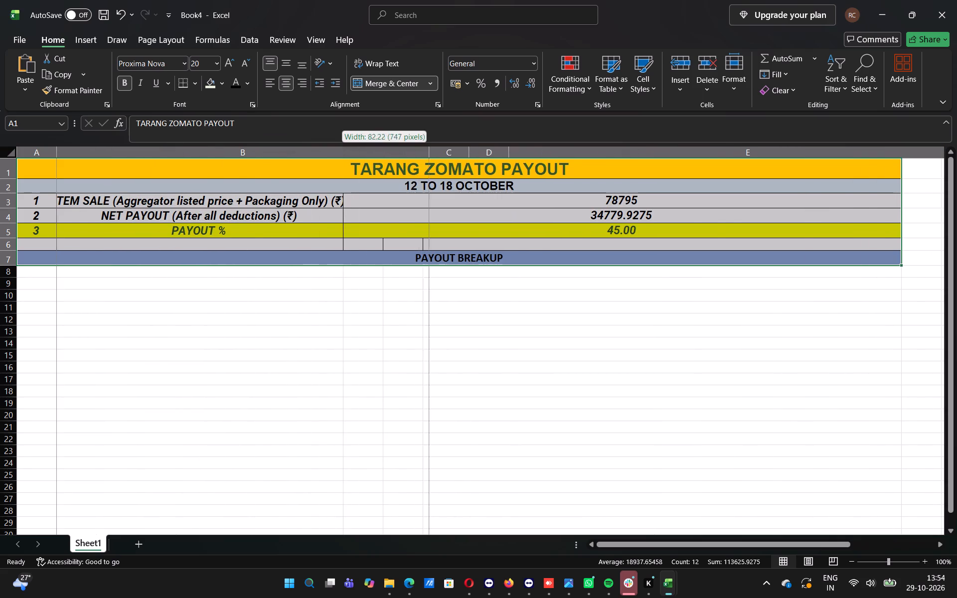
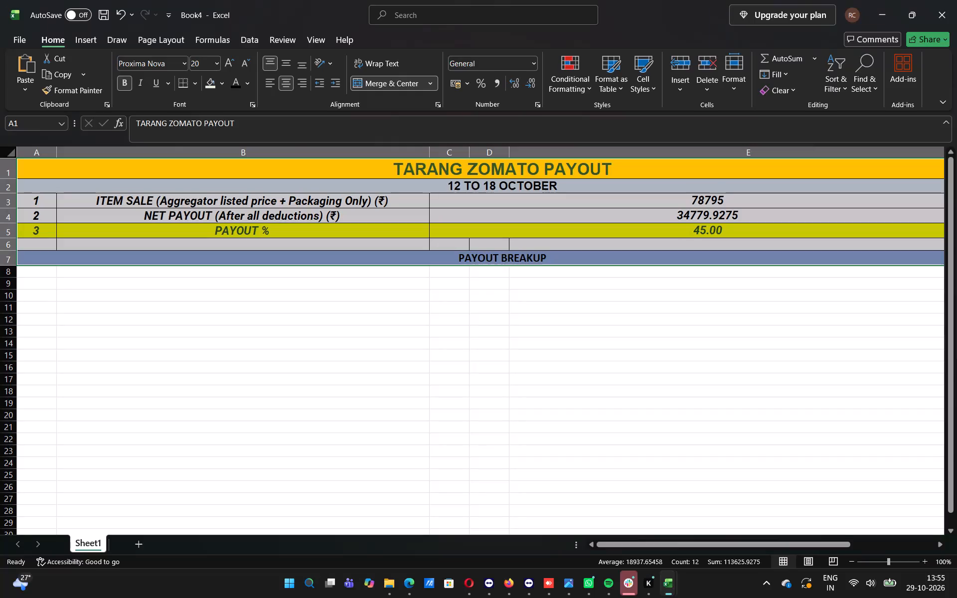
Replace the header title with URBAN SOLACE ZOMATO PAYOUT and the period line below it with 19 TO 25 OCT.
left_click(436, 172)
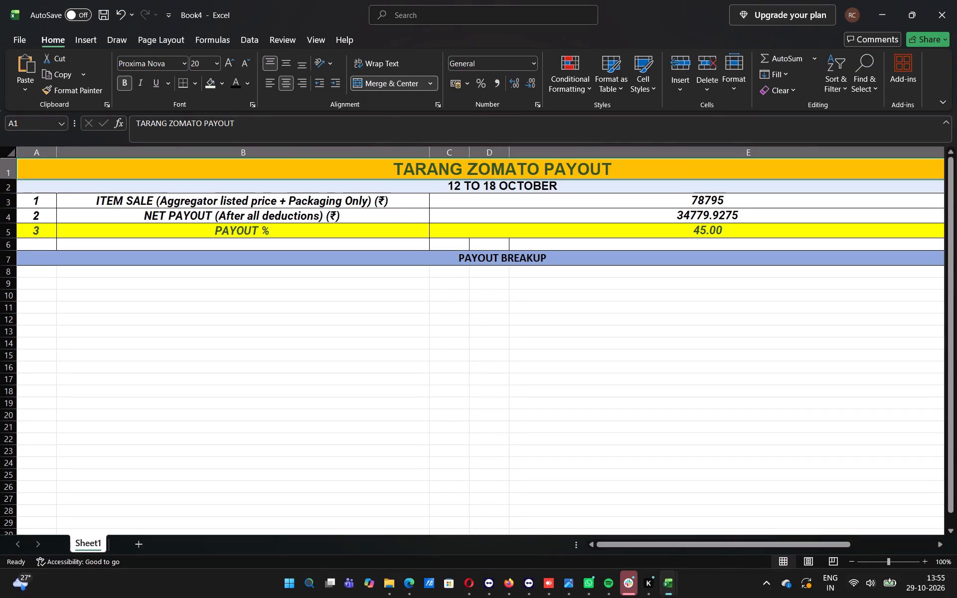
key("BackSpace")
type("URBAN SOLACE ZOMATO PAYOUT")
key("space")
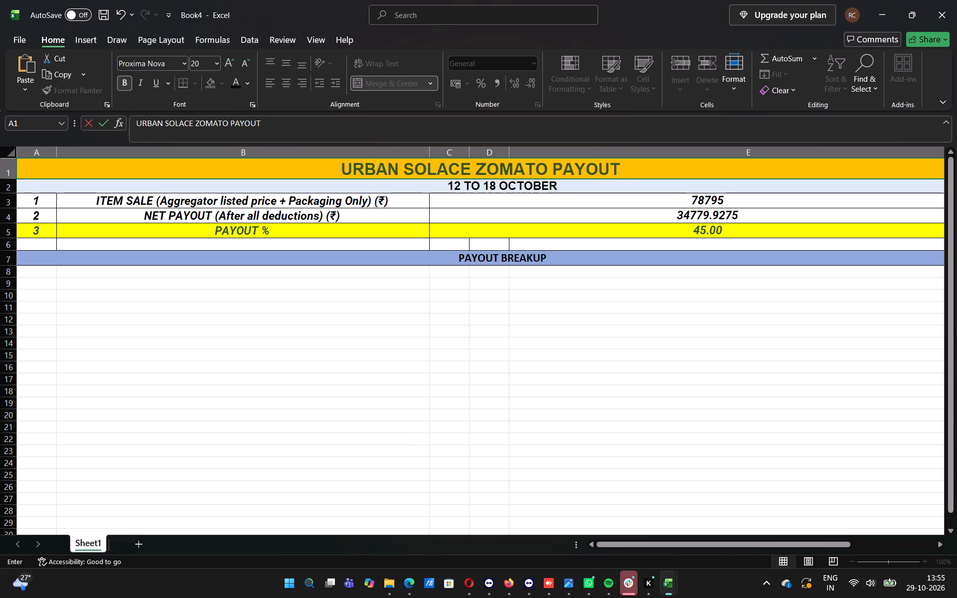
left_click(503, 189)
key("BackSpace")
type("19 TO 25 OCT")
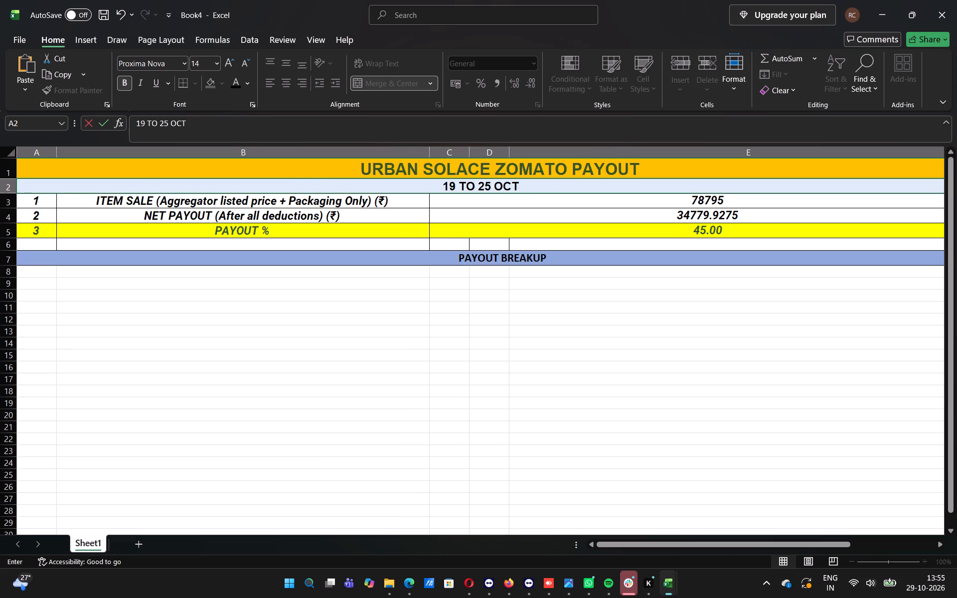
left_click(40, 283)
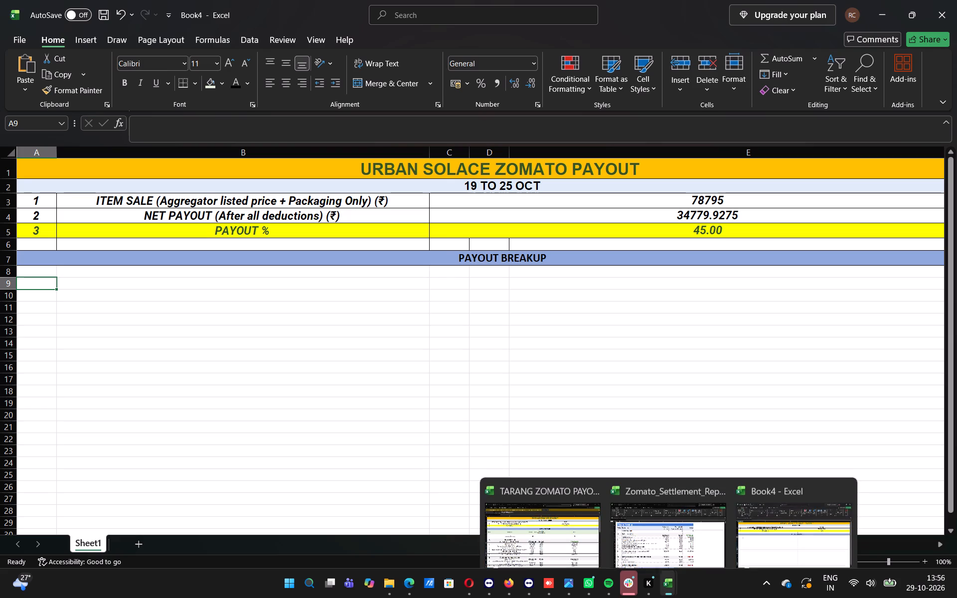
Copy B4:F56 of the settlement report's Payout Breakup sheet into the new workbook at A10, replacing pasted formulas with values only.
left_click(666, 530)
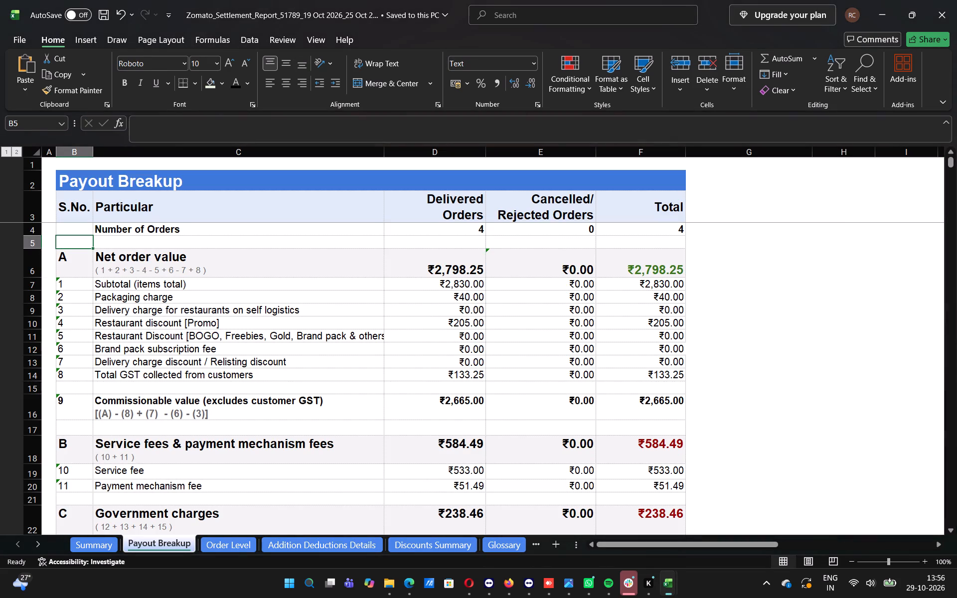
left_click(71, 226)
left_click_drag(71, 226, 544, 446)
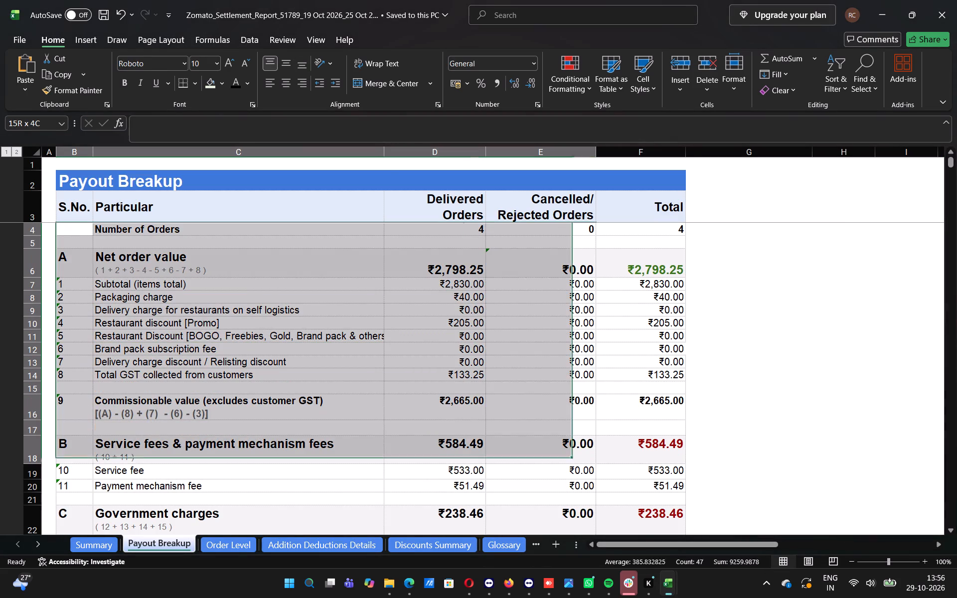
left_click_drag(544, 446, 636, 572)
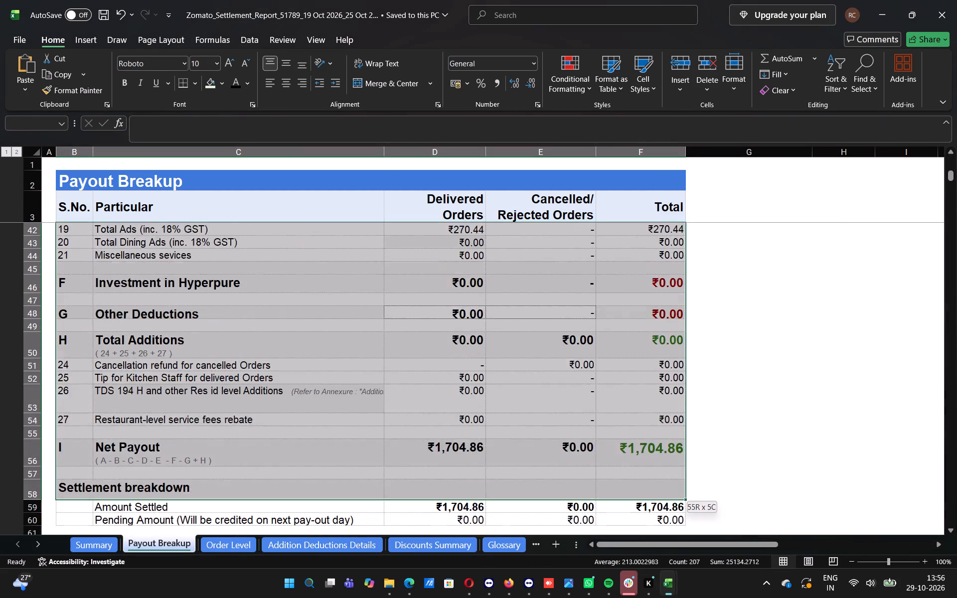
left_click_drag(636, 572, 647, 298)
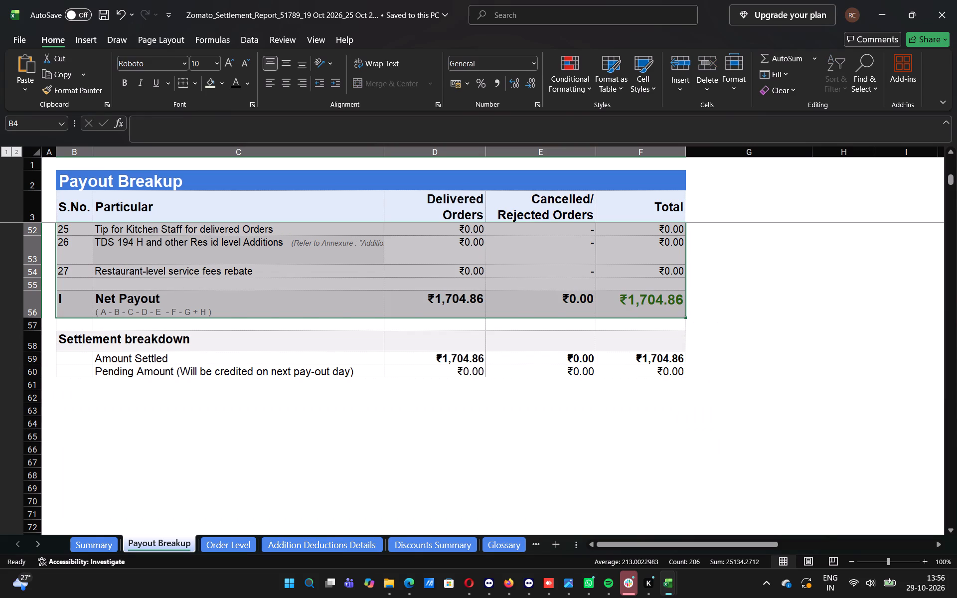
key("ctrl+c")
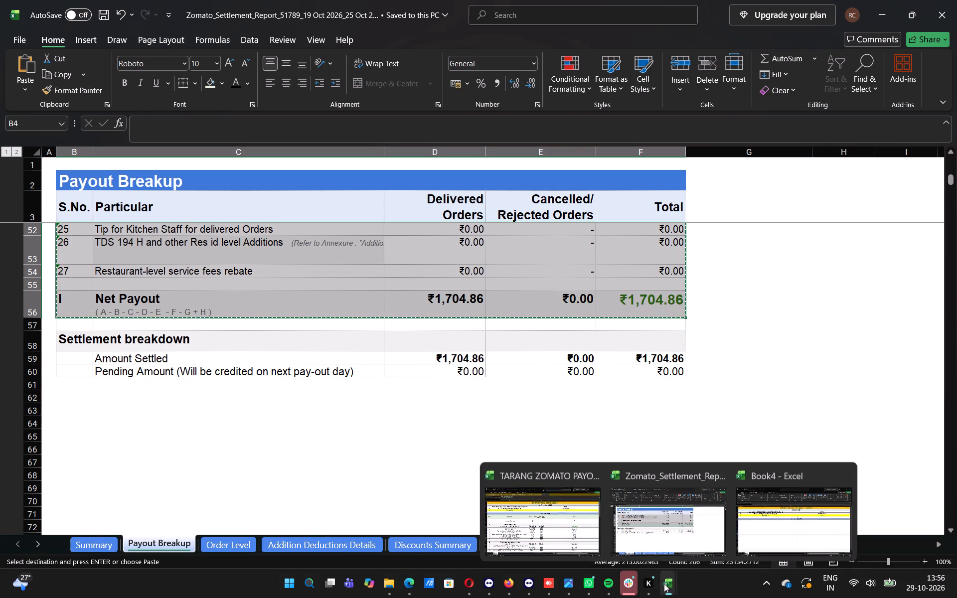
left_click(767, 514)
left_click(22, 297)
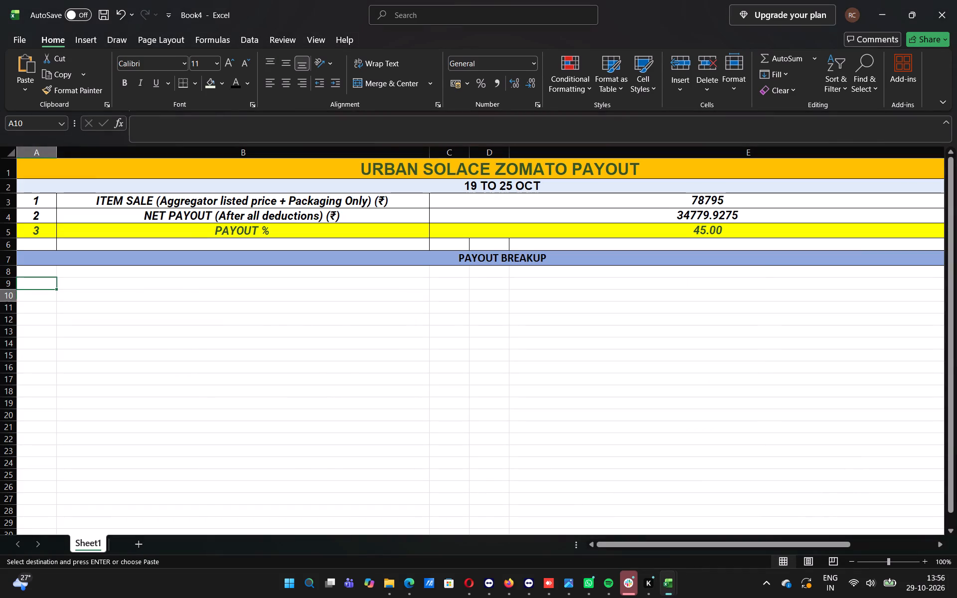
key("ctrl+v")
right_click(23, 297)
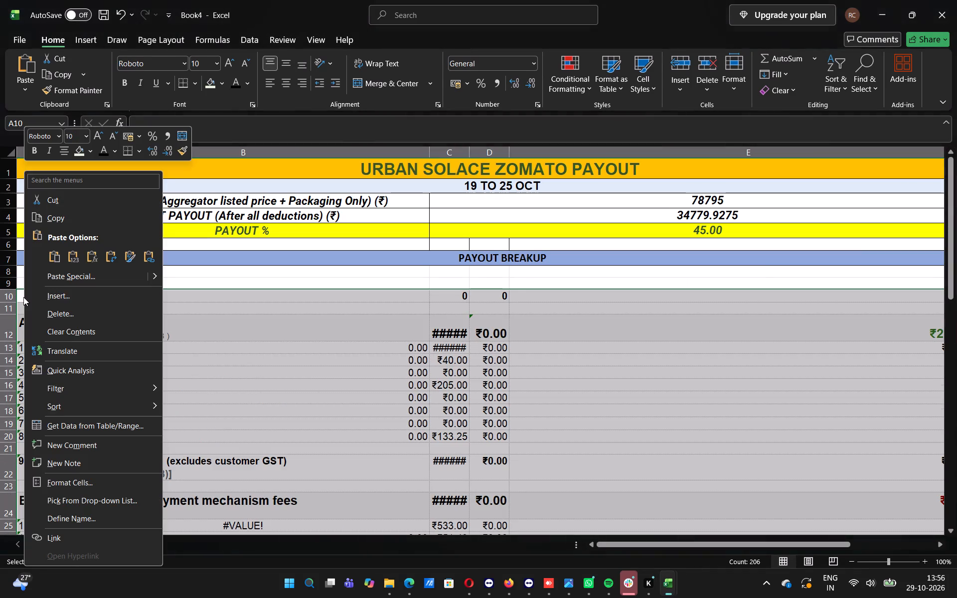
left_click(71, 255)
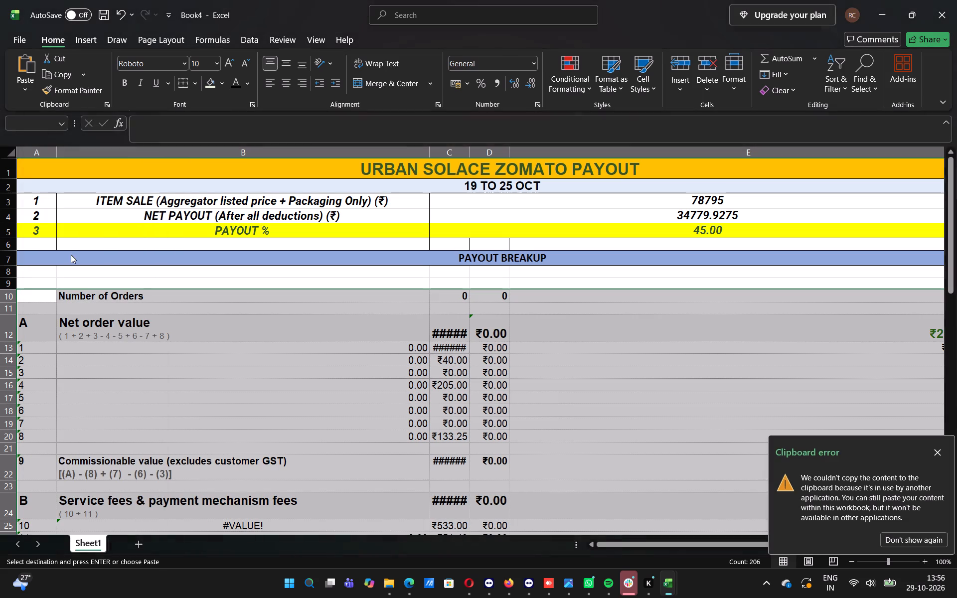
left_click(557, 320)
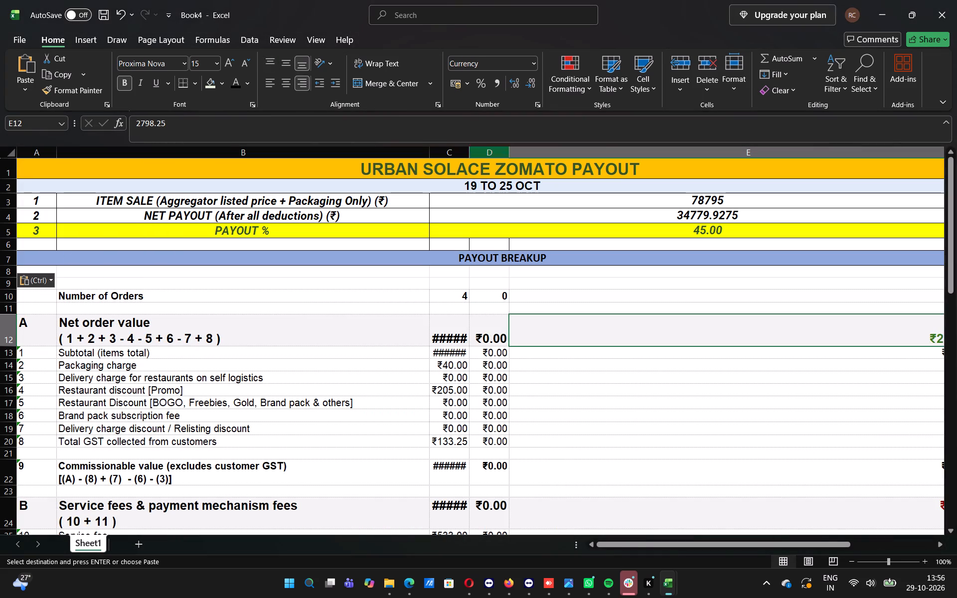
Widen column C so the delivered-order amounts fit.
left_click_drag(470, 149, 502, 151)
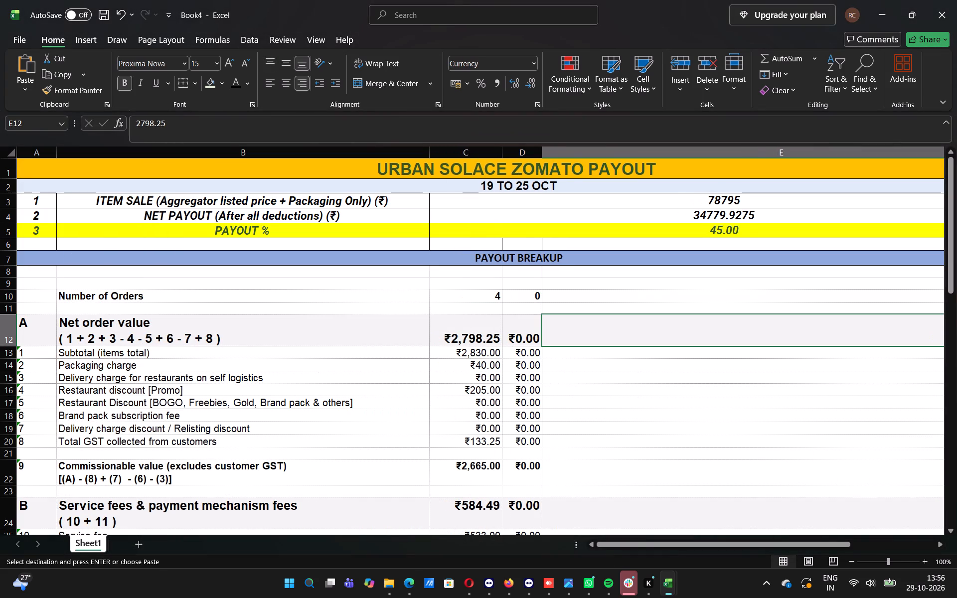
Centre the contents of the whole payout sheet horizontally, from A1 down to the Net Payout row 62.
left_click(38, 166)
left_click_drag(38, 166, 51, 550)
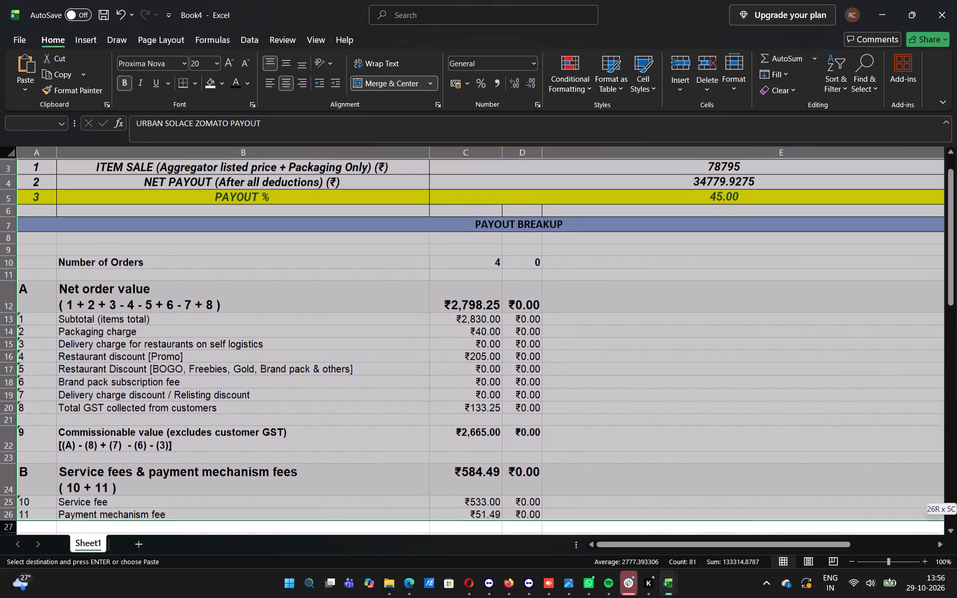
left_click_drag(51, 550, 51, 558)
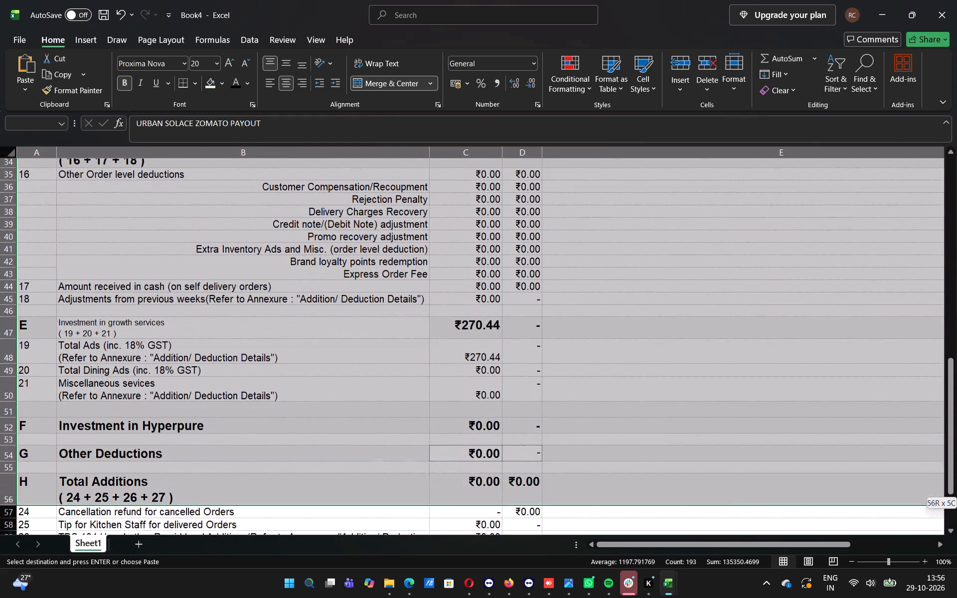
left_click_drag(51, 558, 58, 503)
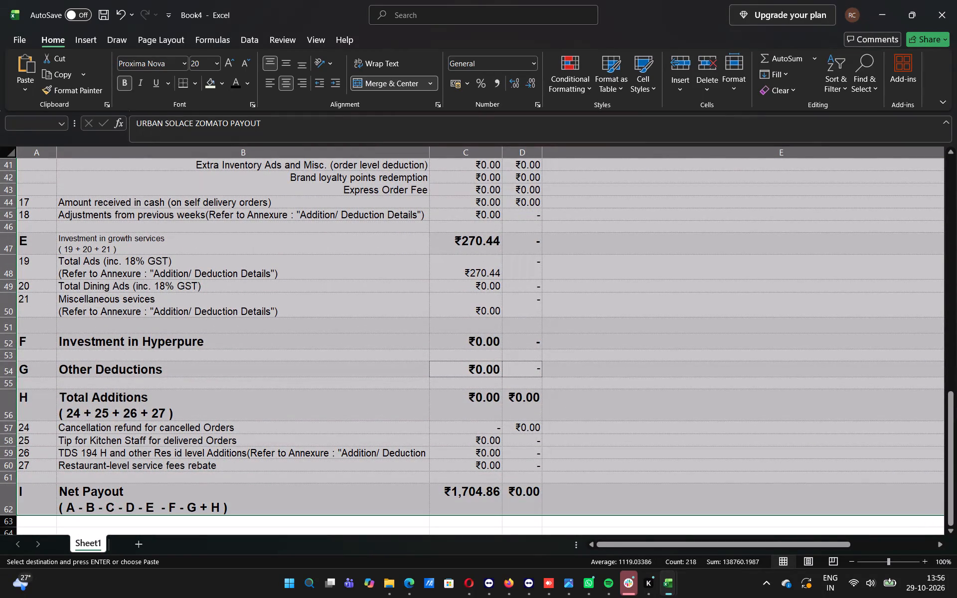
left_click(287, 82)
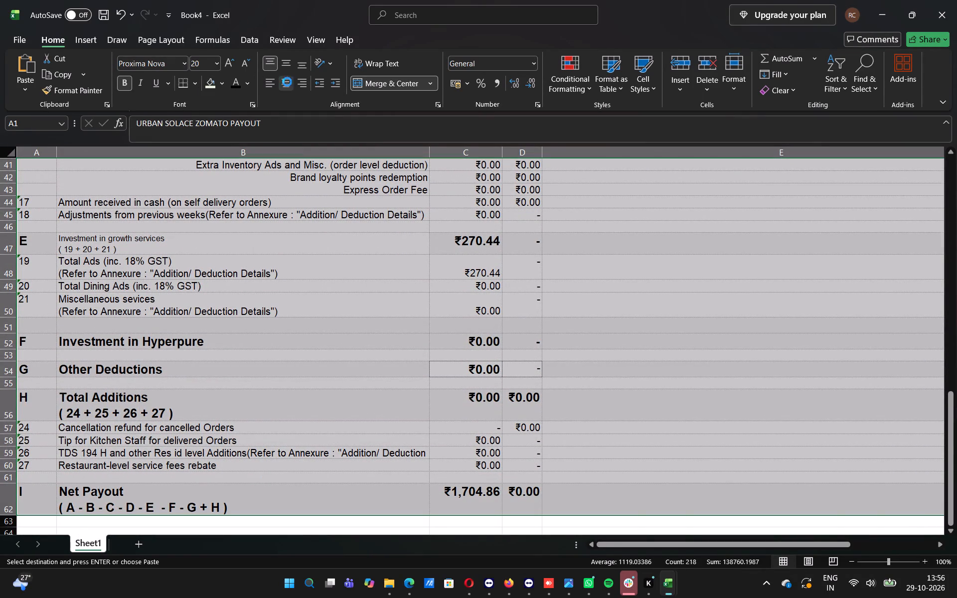
left_click(287, 82)
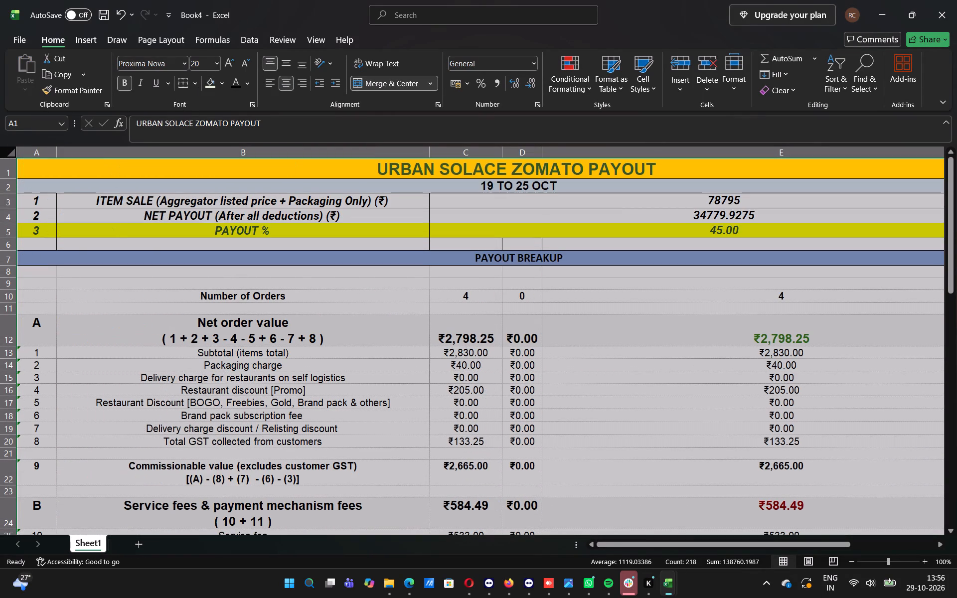
left_click(577, 321)
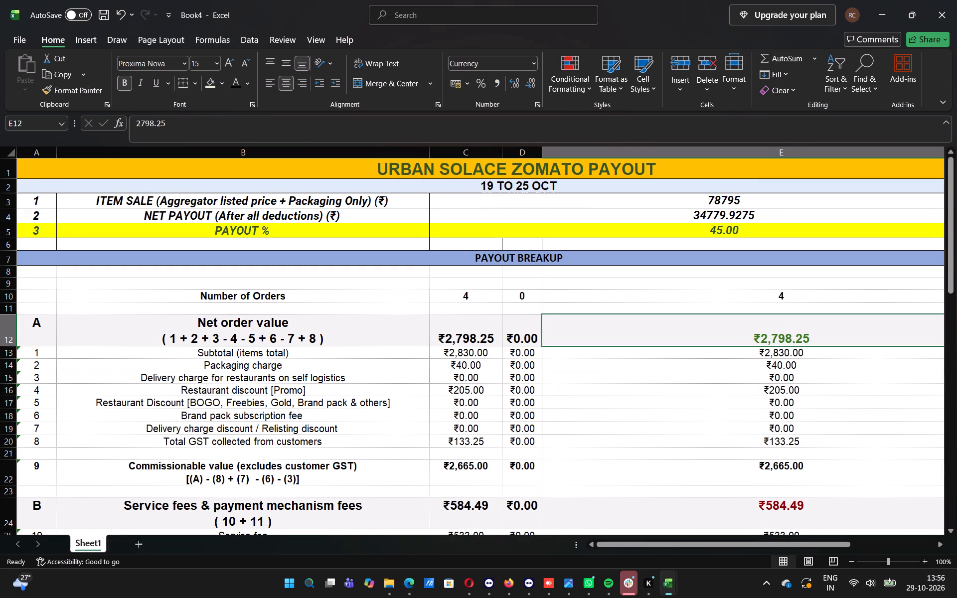
Select A8 under the PAYOUT BREAKUP band and switch to the settlement report's Payout Breakup sheet.
left_click(22, 269)
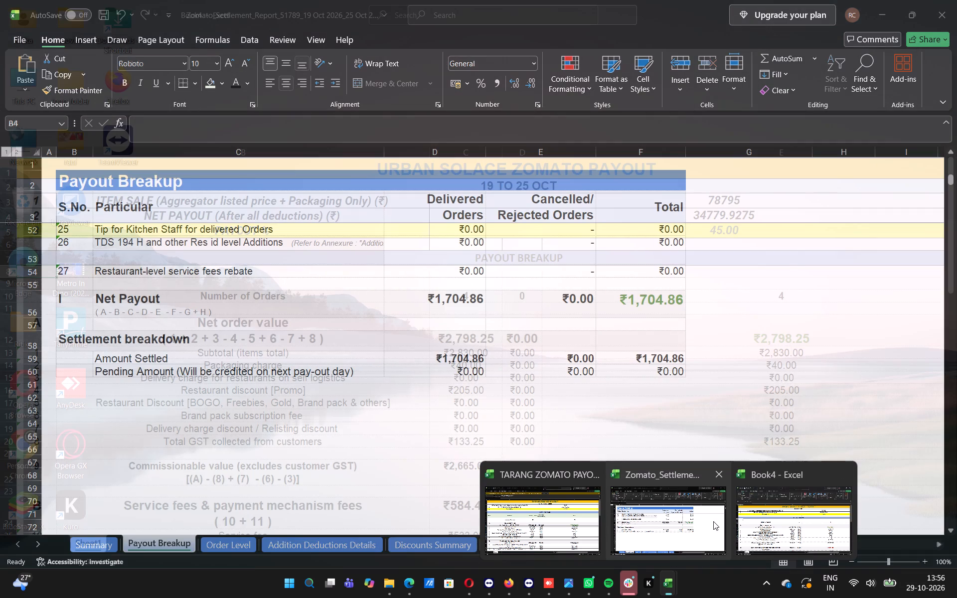
left_click(696, 521)
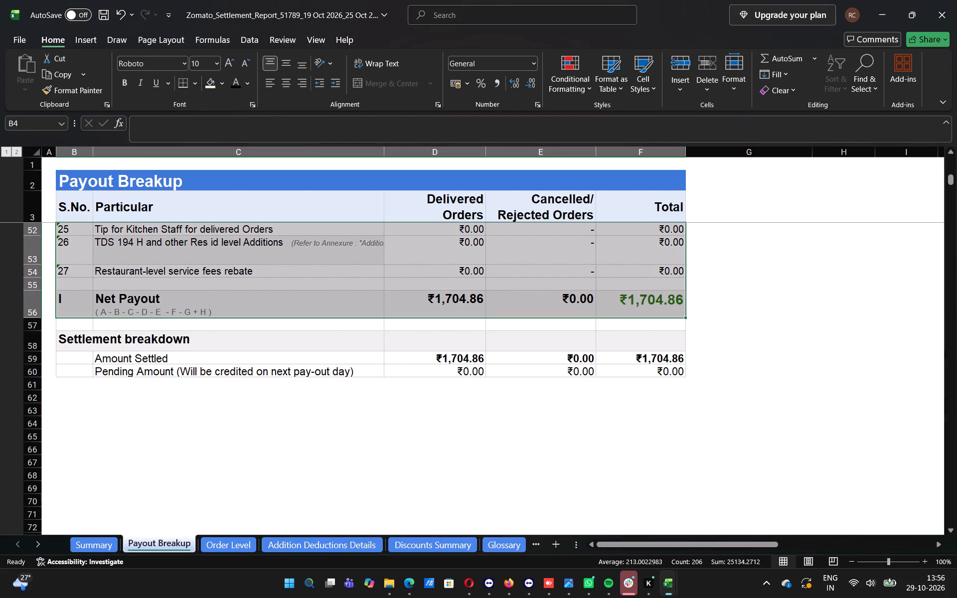
Copy header row 8 (Sl.no., Particular, Delivered Orders, Cancelled/Rejected Orders, Total) from the TARANG ZOMATO PAYOUT workbook into row 8 of Book4.
left_click(785, 530)
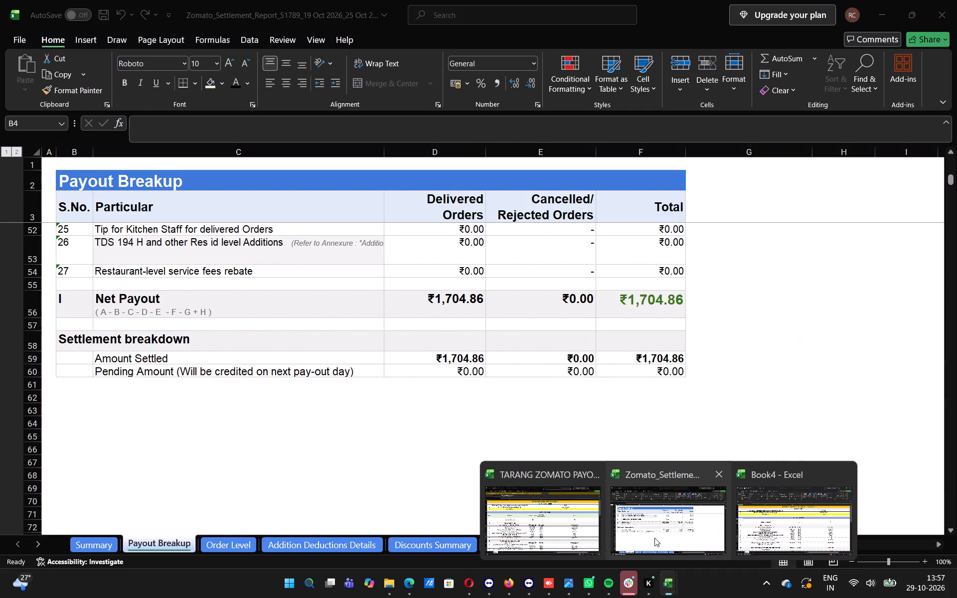
left_click(522, 505)
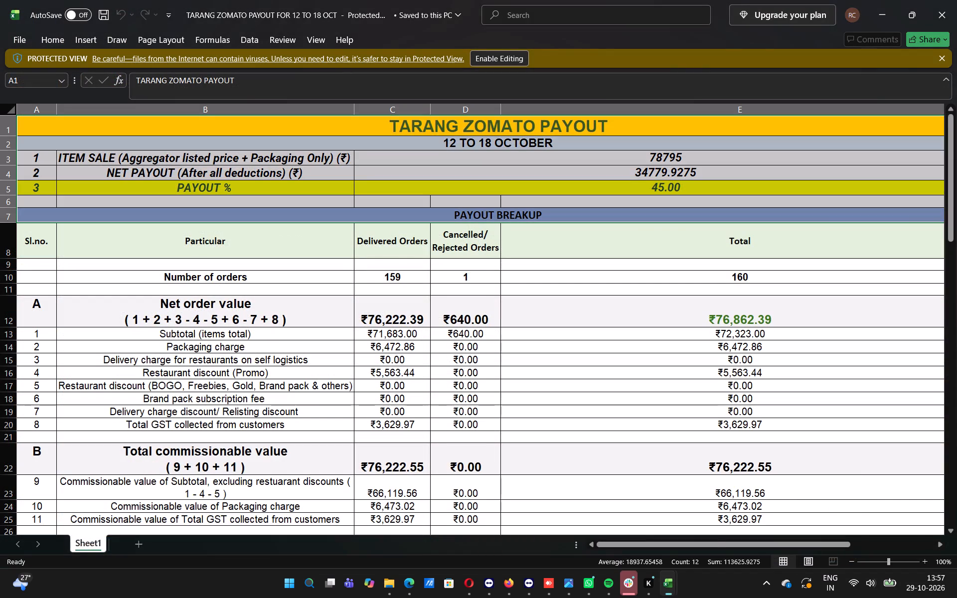
left_click(11, 245)
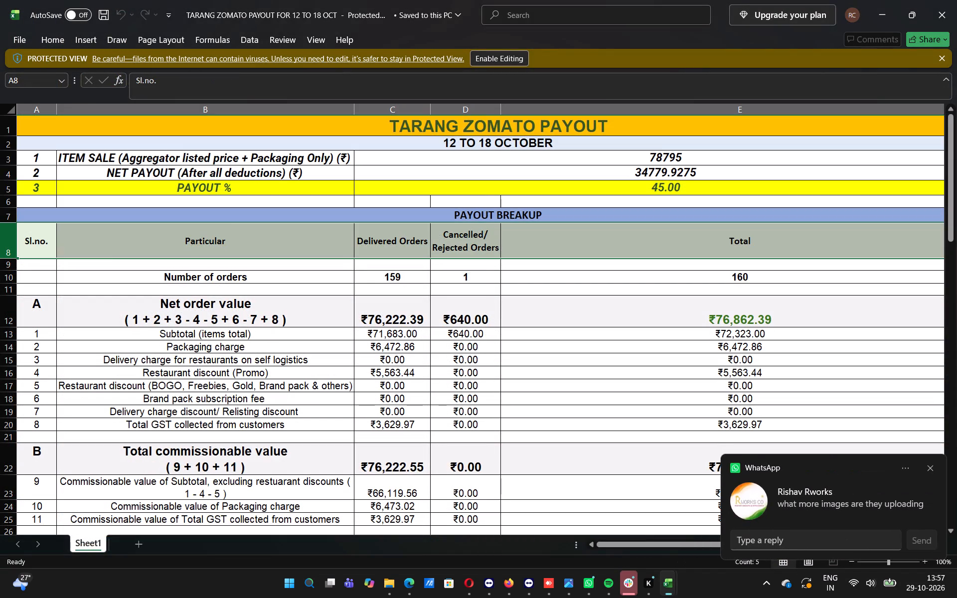
key("ctrl+c")
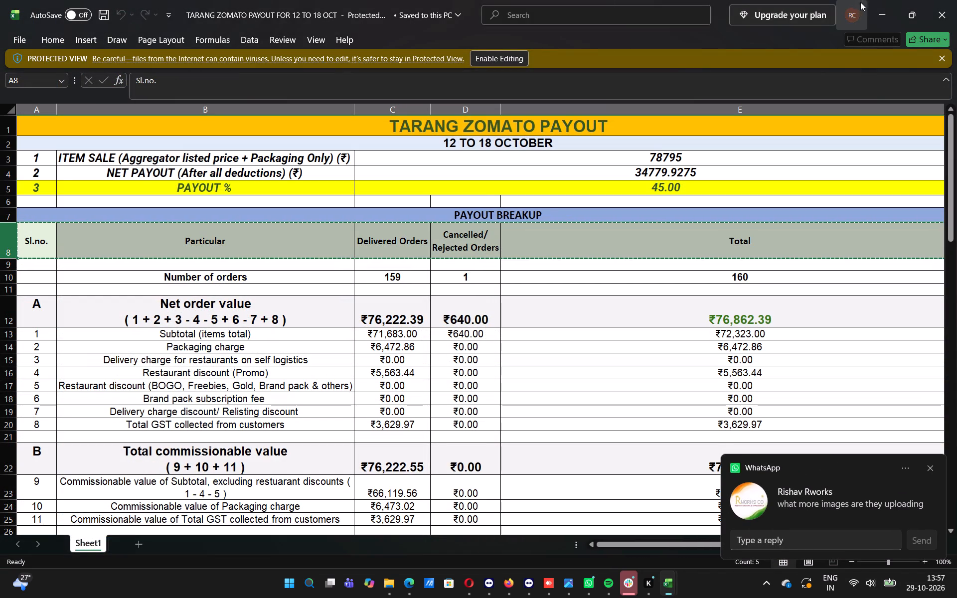
left_click(877, 8)
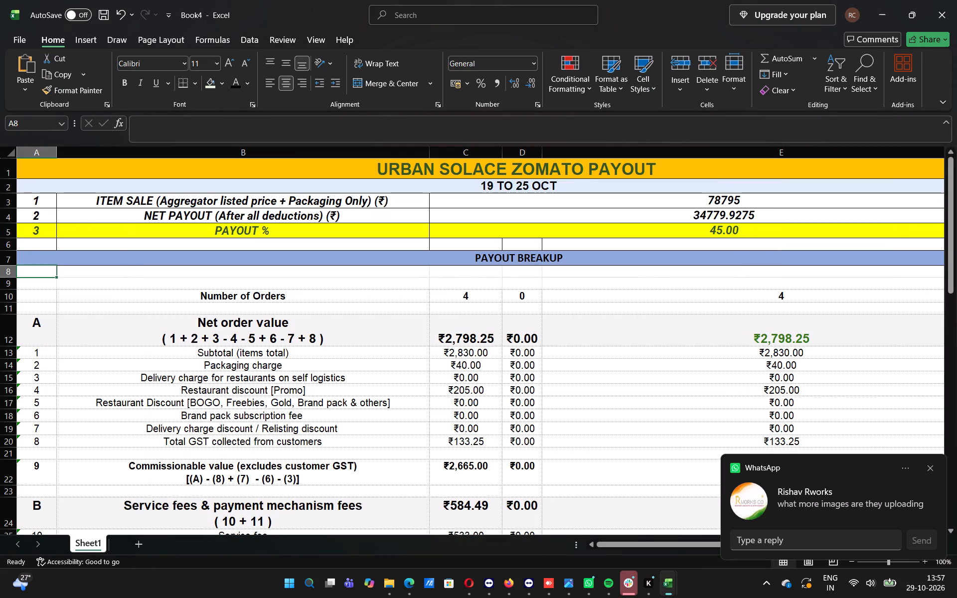
left_click(37, 275)
key("ctrl+v")
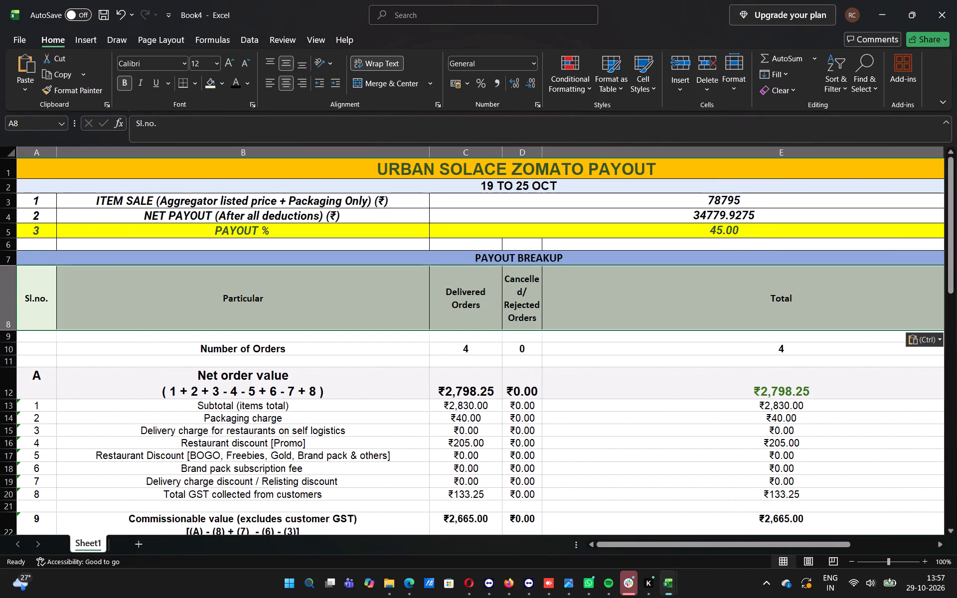
Reduce the height of header row 8 to roughly two text lines.
left_click(9, 309)
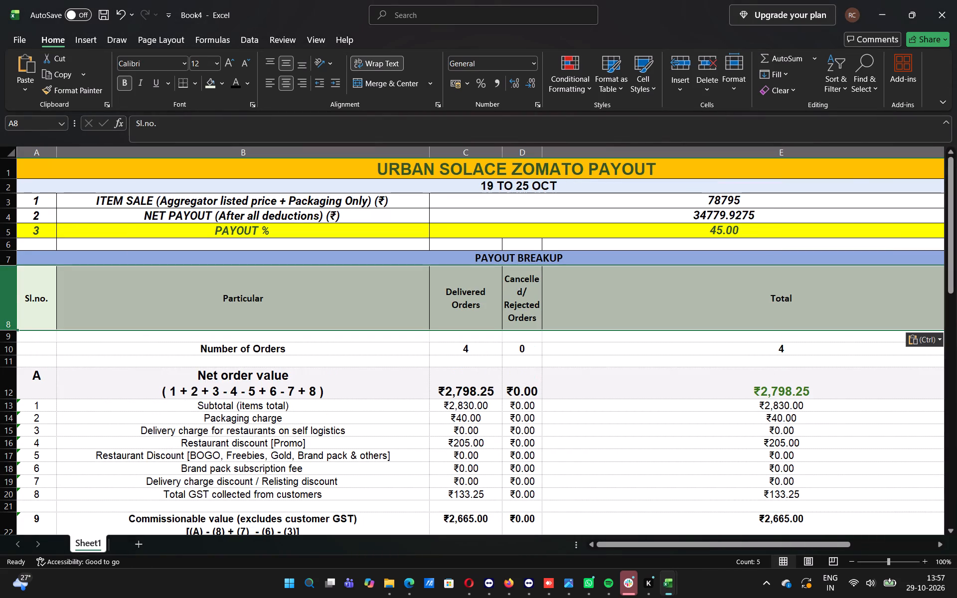
left_click(53, 334)
left_click_drag(5, 316, 15, 327)
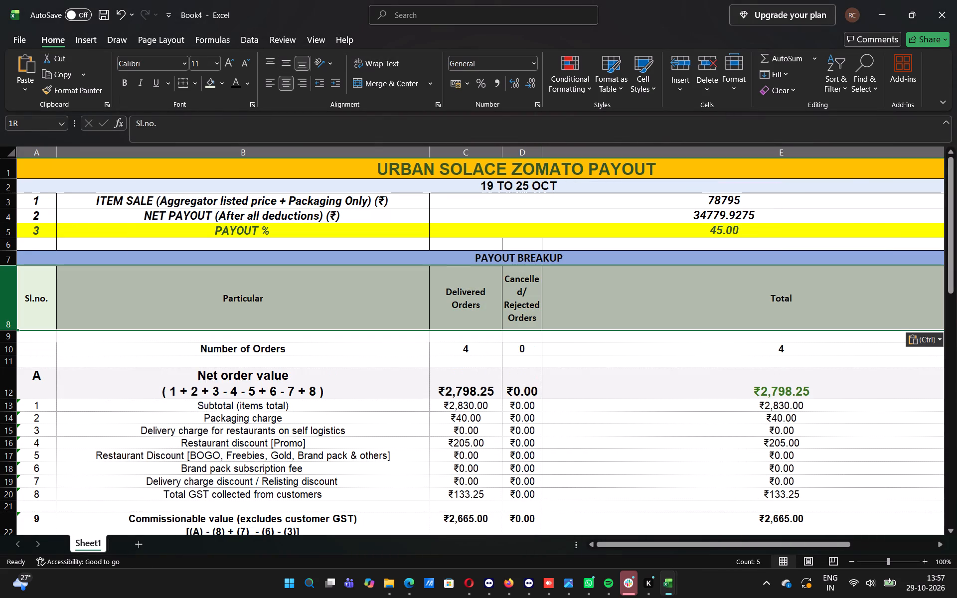
left_click_drag(15, 327, 15, 332)
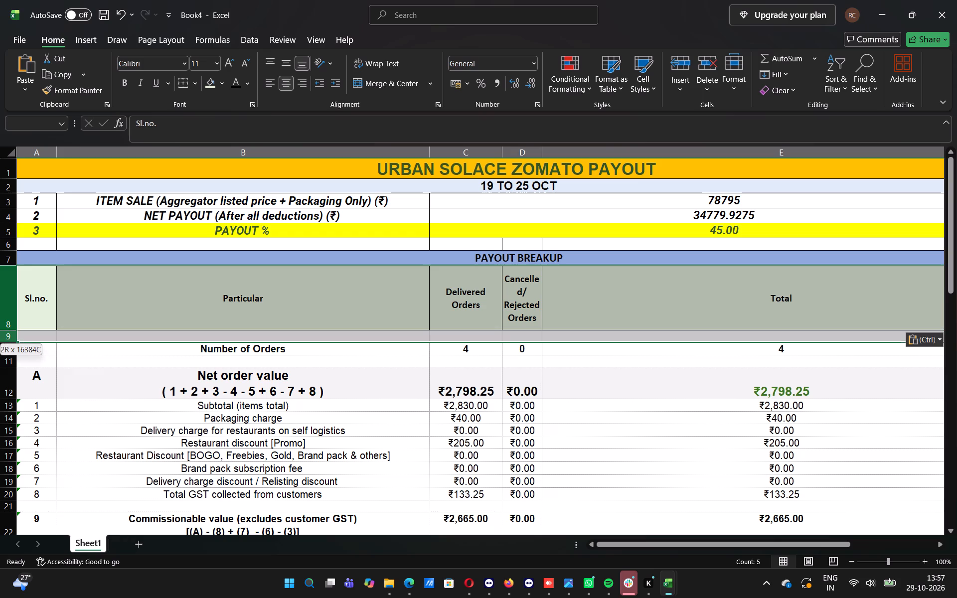
left_click_drag(15, 332, 19, 330)
left_click(54, 356)
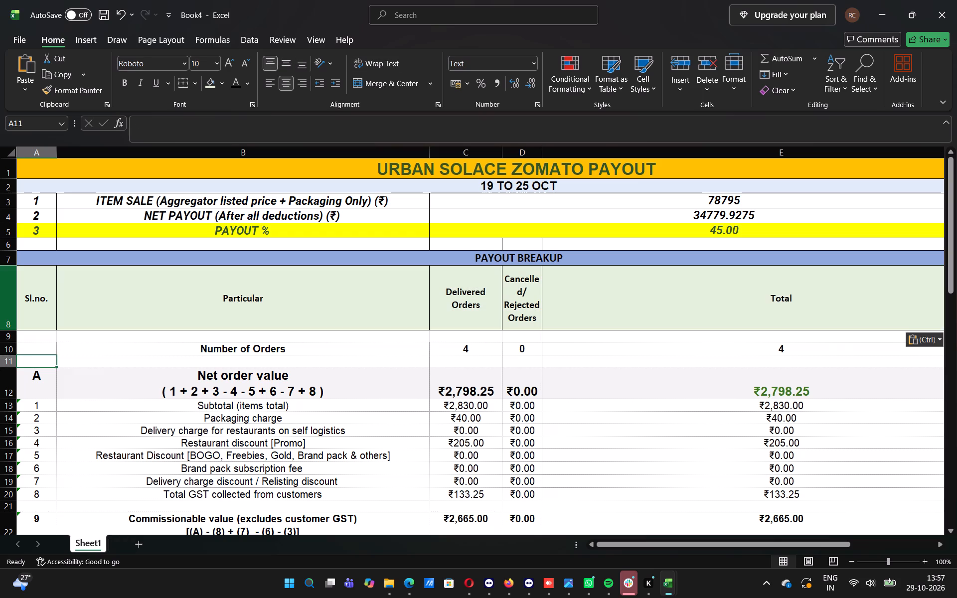
left_click(9, 311)
left_click_drag(17, 330, 19, 303)
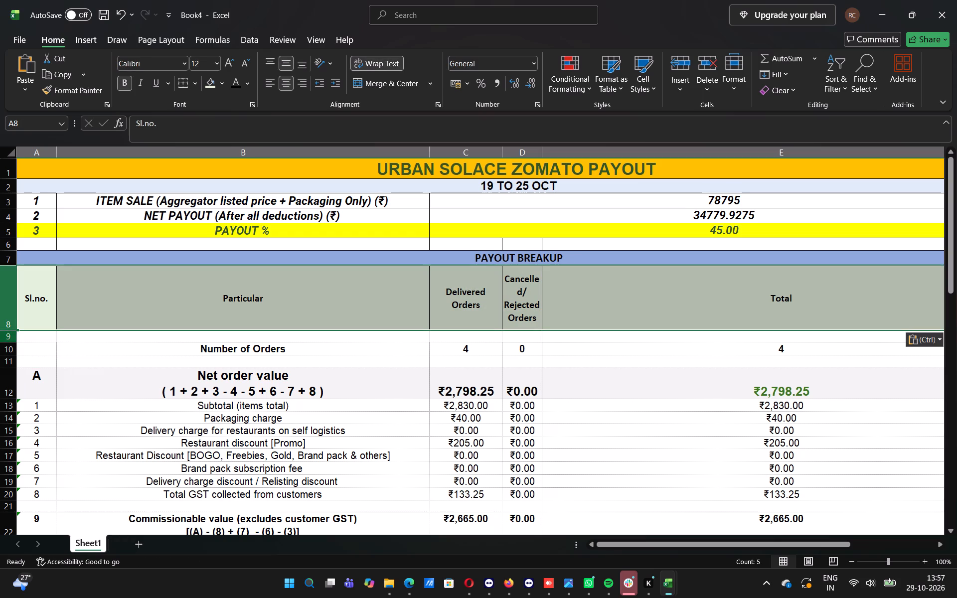
left_click_drag(17, 331, 18, 307)
left_click_drag(15, 330, 15, 301)
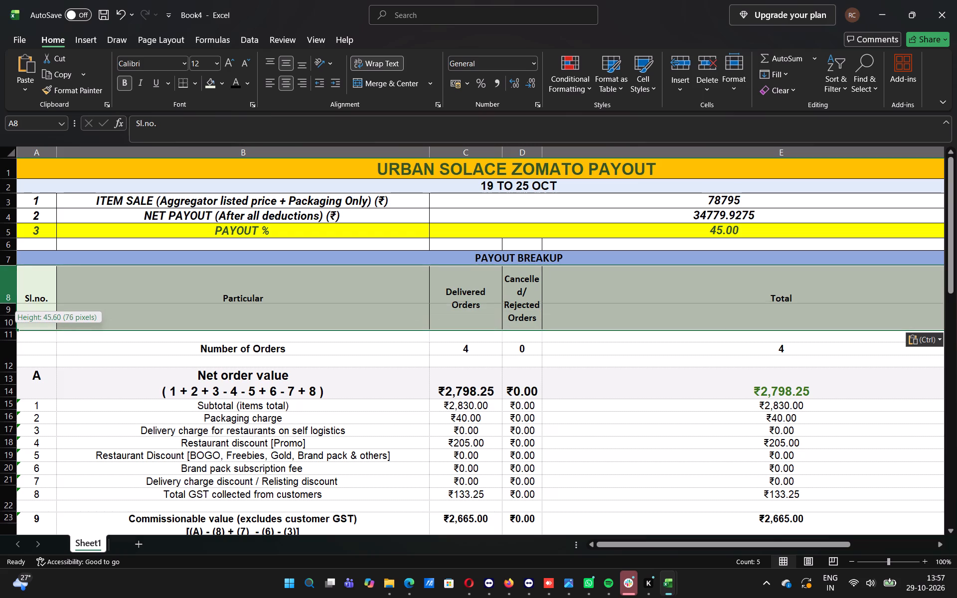
left_click_drag(15, 301, 15, 296)
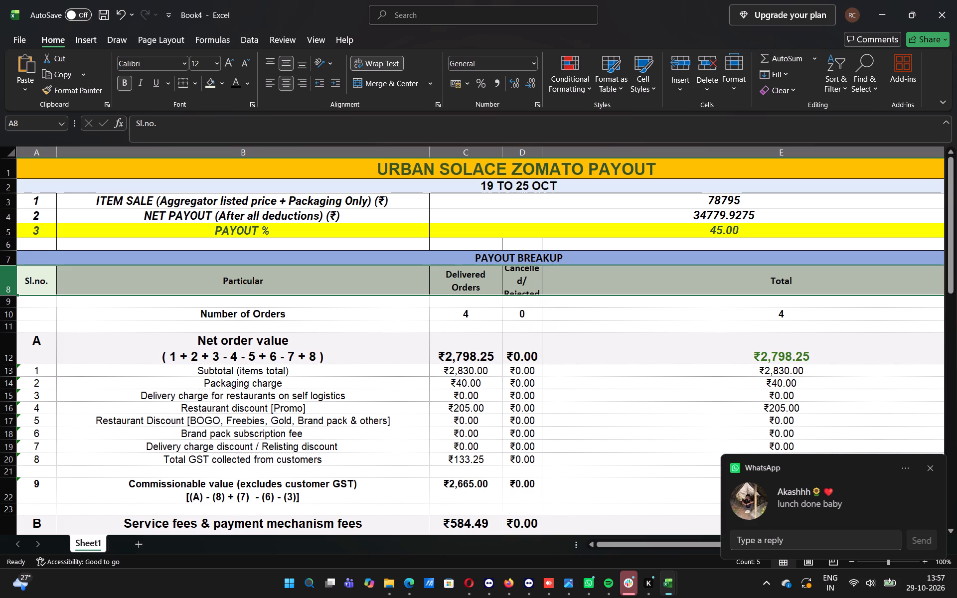
left_click(774, 375)
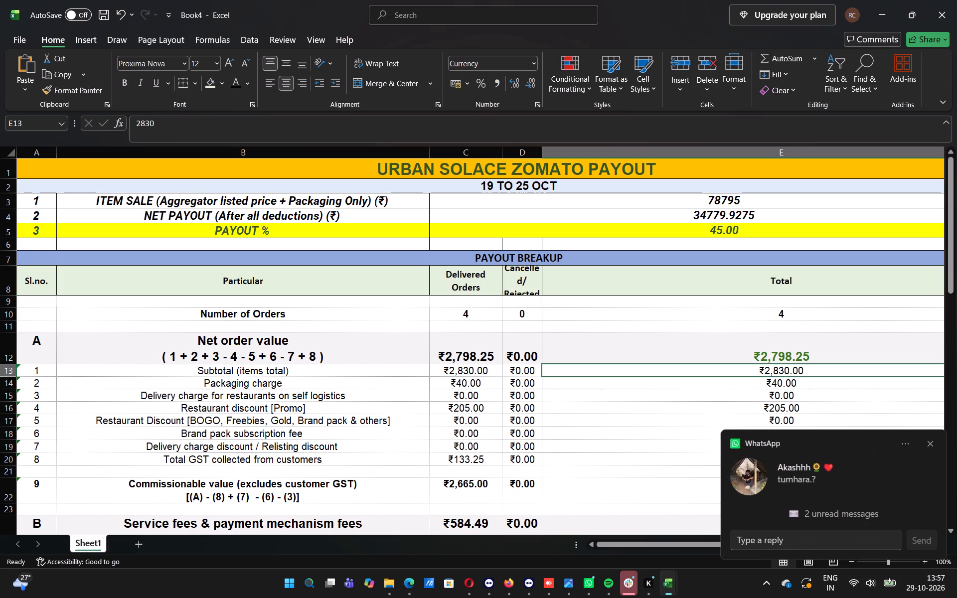
Clear the old Item Sale, Net Payout and Payout % values from C3, C4 and C5.
left_click(702, 199)
key("BackSpace")
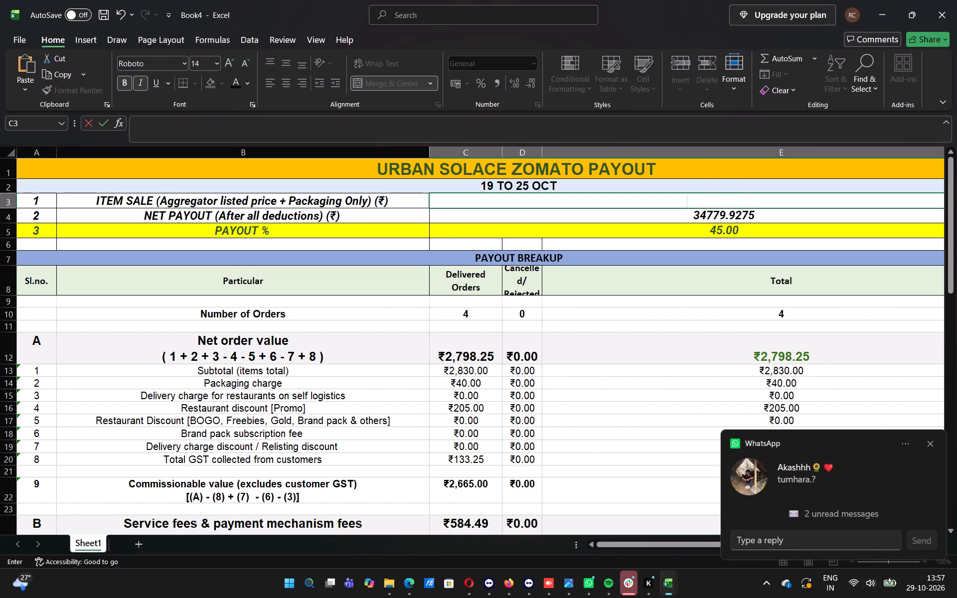
left_click(719, 224)
key("BackSpace")
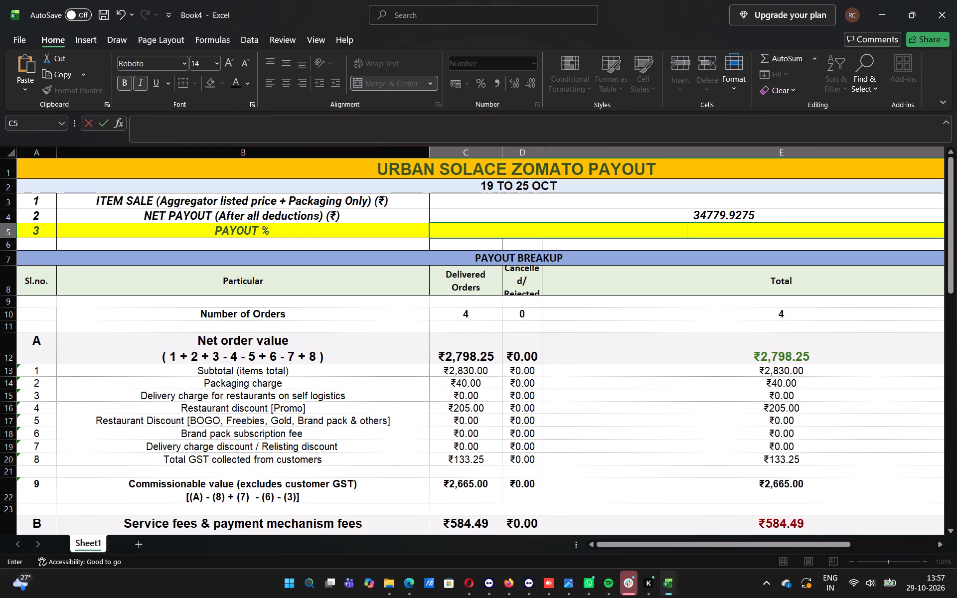
left_click(719, 216)
key("BackSpace")
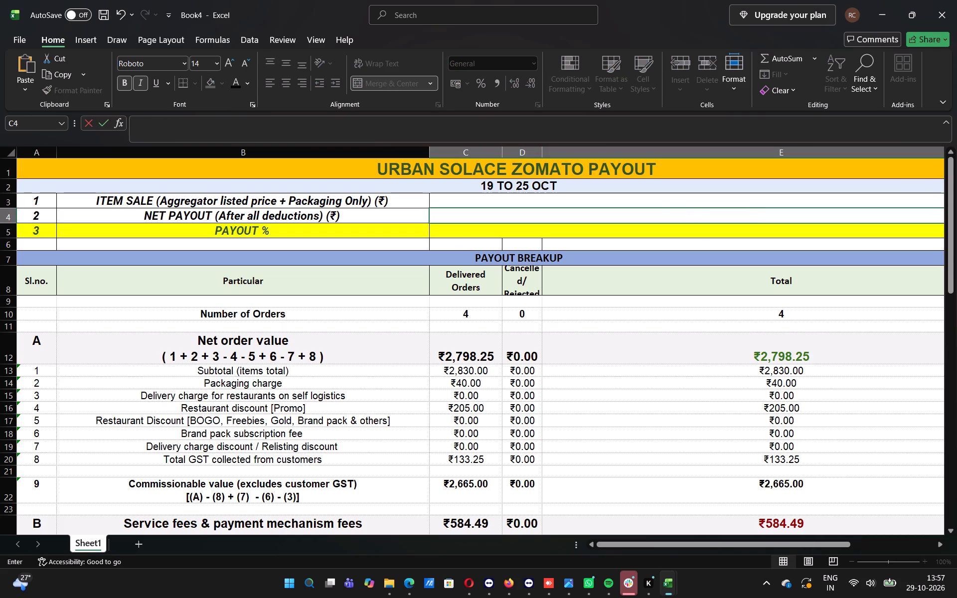
left_click(698, 201)
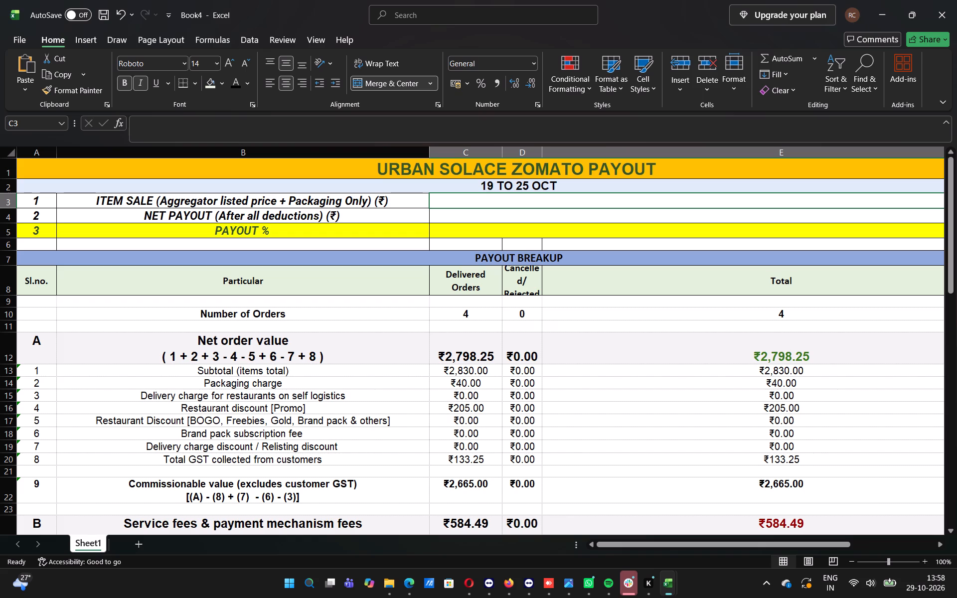
Enter 2870 as the ITEM SALE amount in C3.
left_click(671, 205)
type("2870")
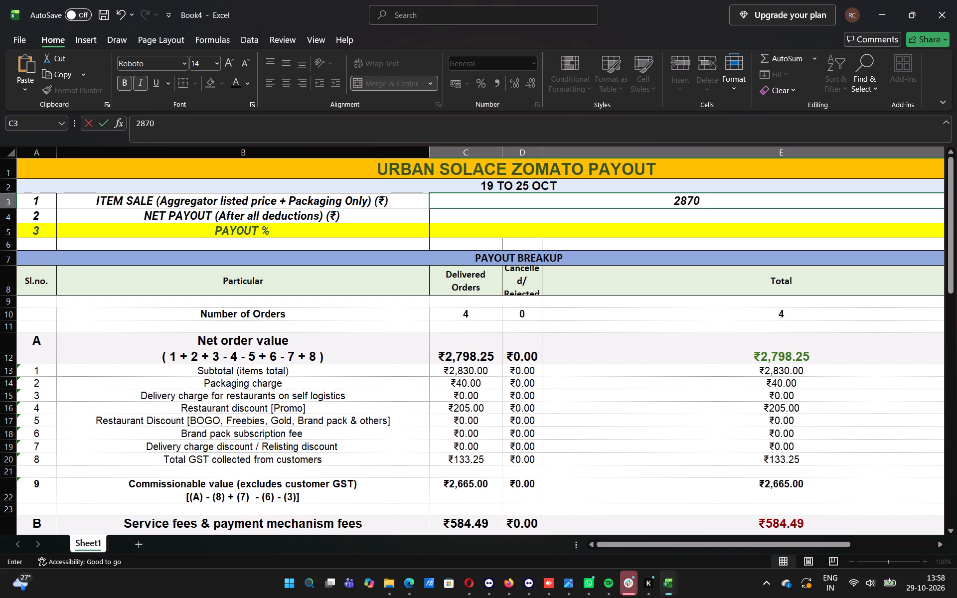
left_click(699, 214)
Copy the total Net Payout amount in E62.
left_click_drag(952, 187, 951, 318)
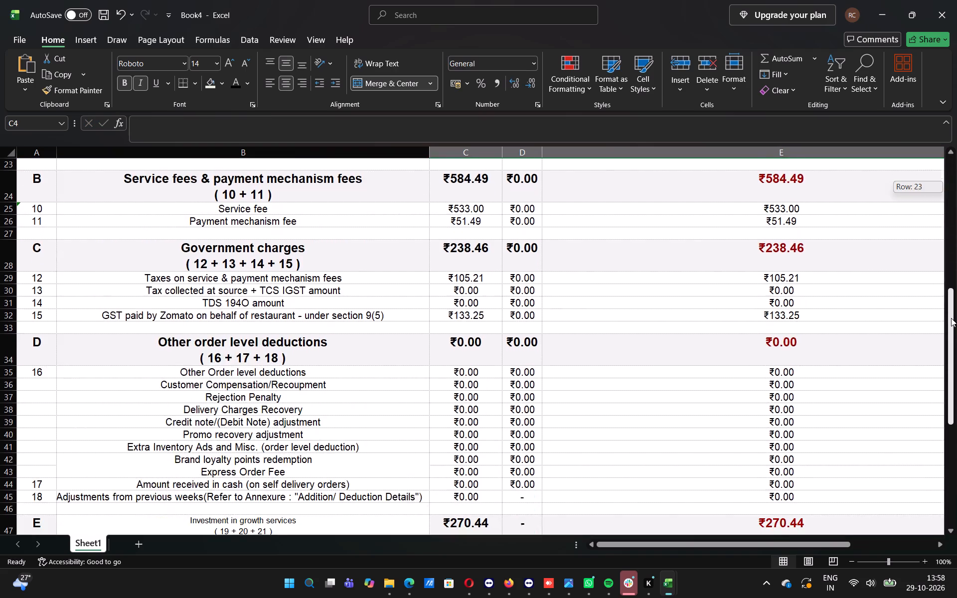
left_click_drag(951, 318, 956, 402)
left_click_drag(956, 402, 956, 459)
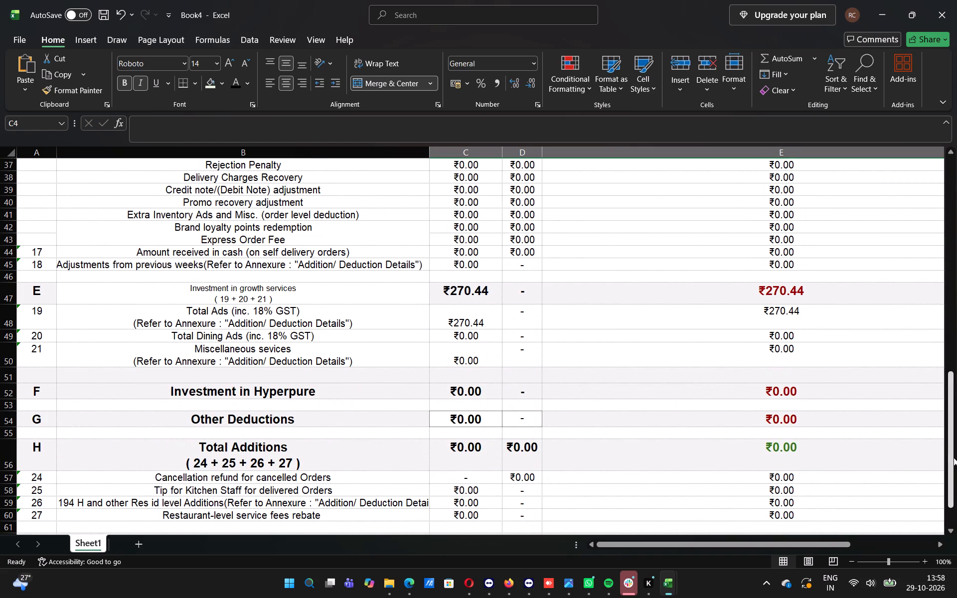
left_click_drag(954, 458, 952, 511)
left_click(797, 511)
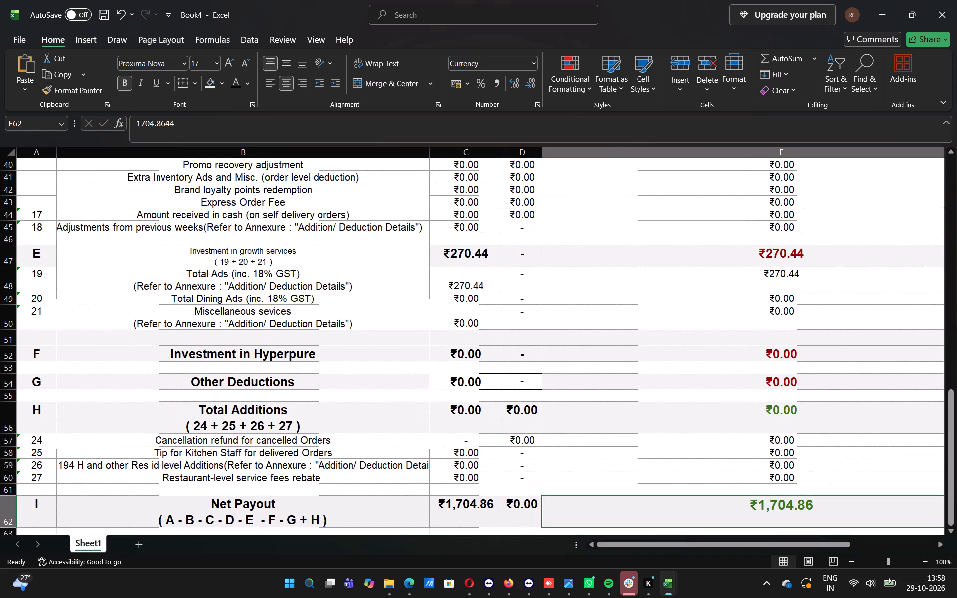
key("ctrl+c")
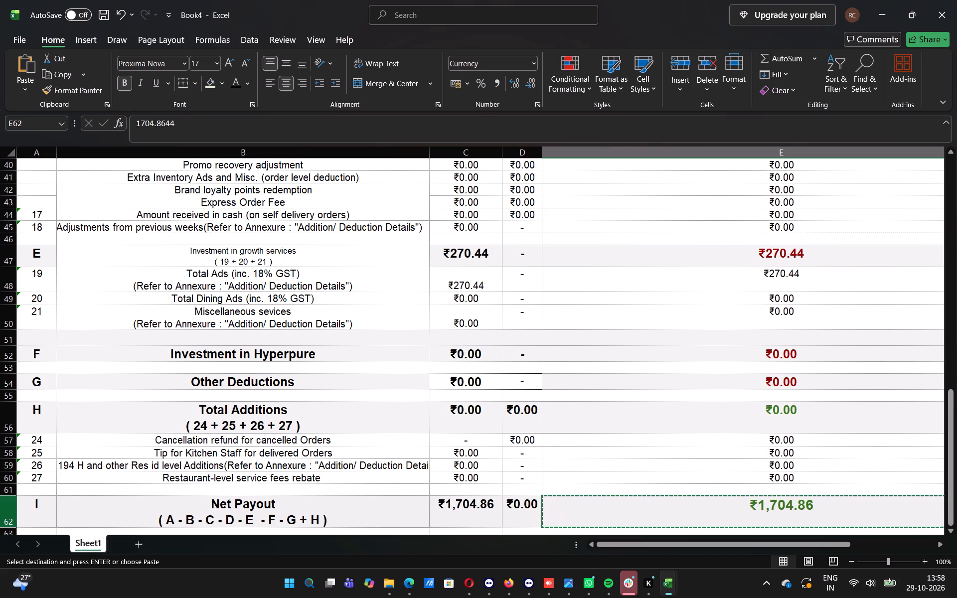
Fill the Net Payout row, A62 to E62, with the lightest green theme colour.
left_click(2, 518)
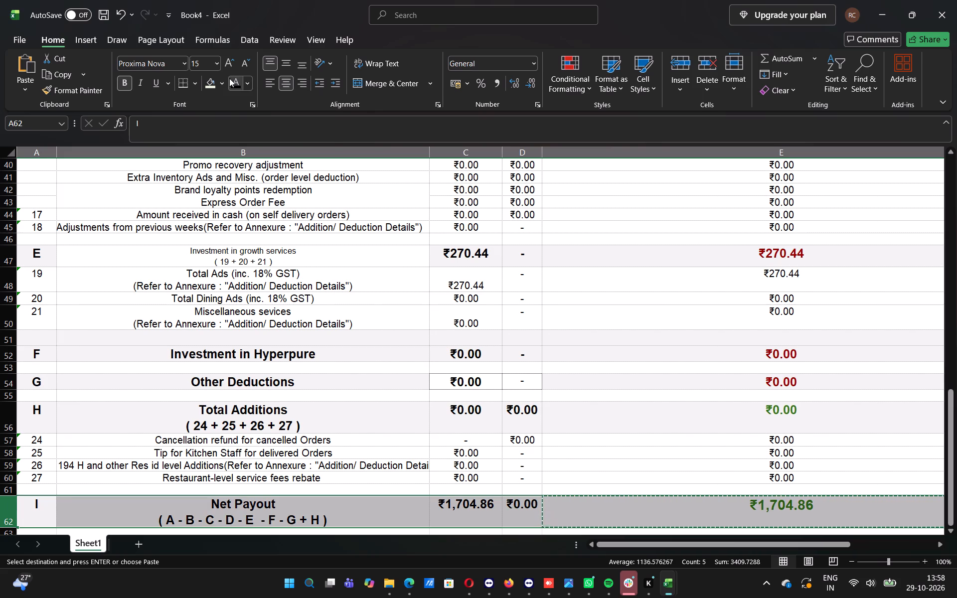
left_click(221, 82)
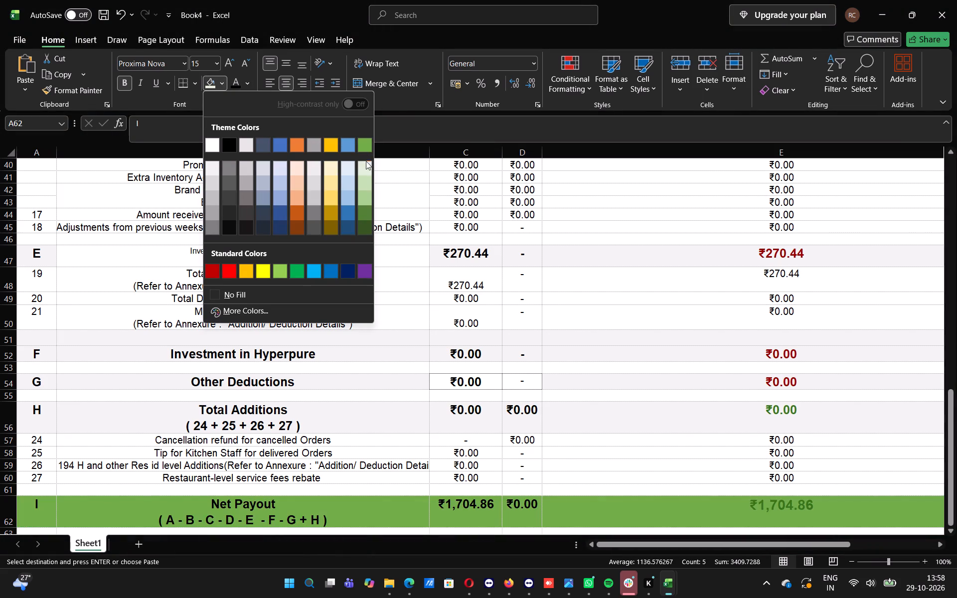
left_click(366, 162)
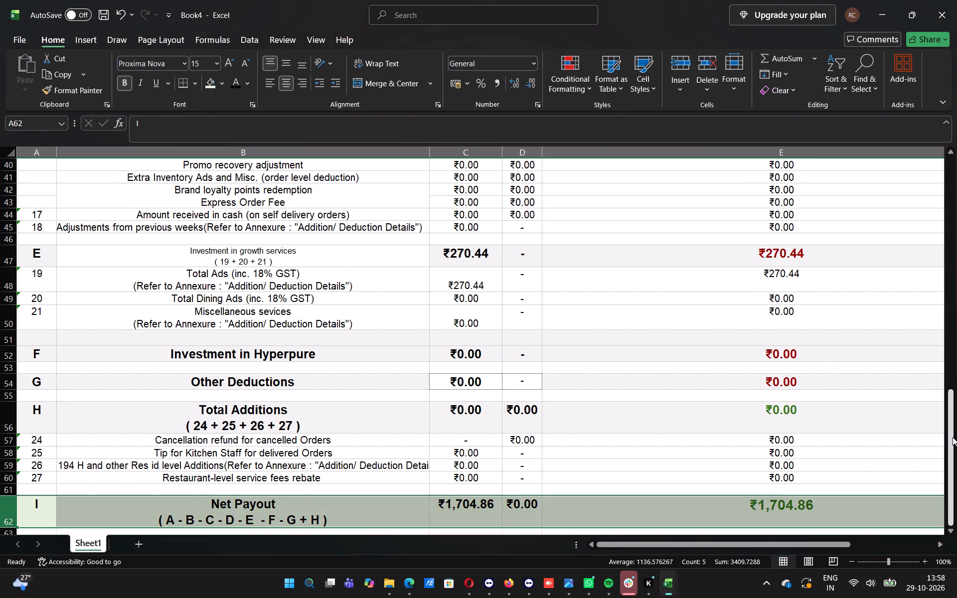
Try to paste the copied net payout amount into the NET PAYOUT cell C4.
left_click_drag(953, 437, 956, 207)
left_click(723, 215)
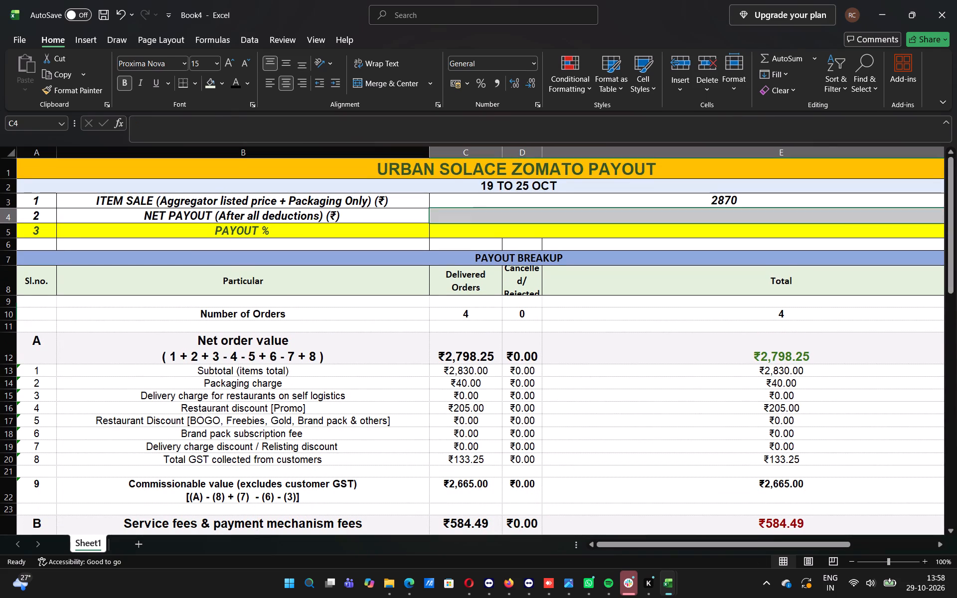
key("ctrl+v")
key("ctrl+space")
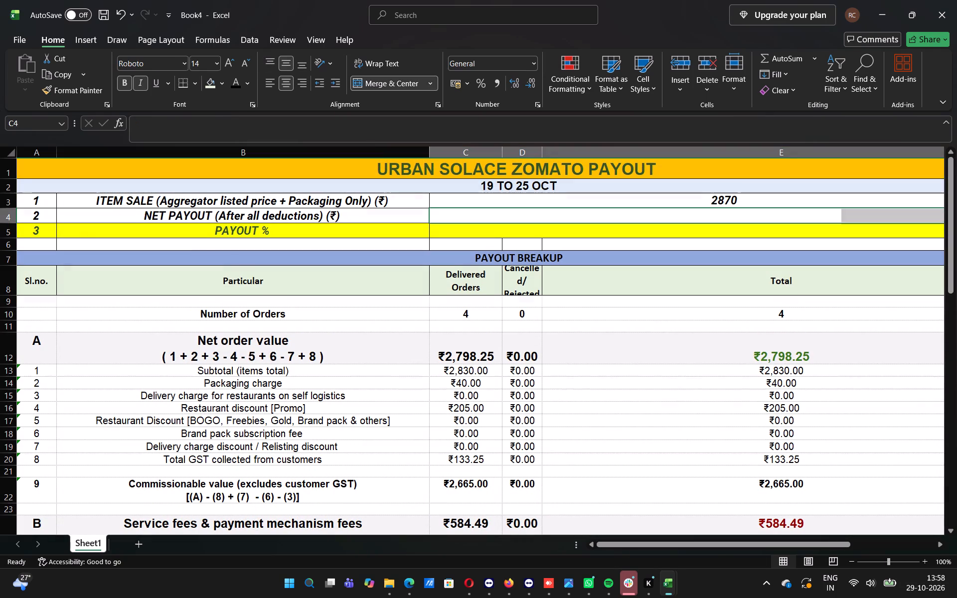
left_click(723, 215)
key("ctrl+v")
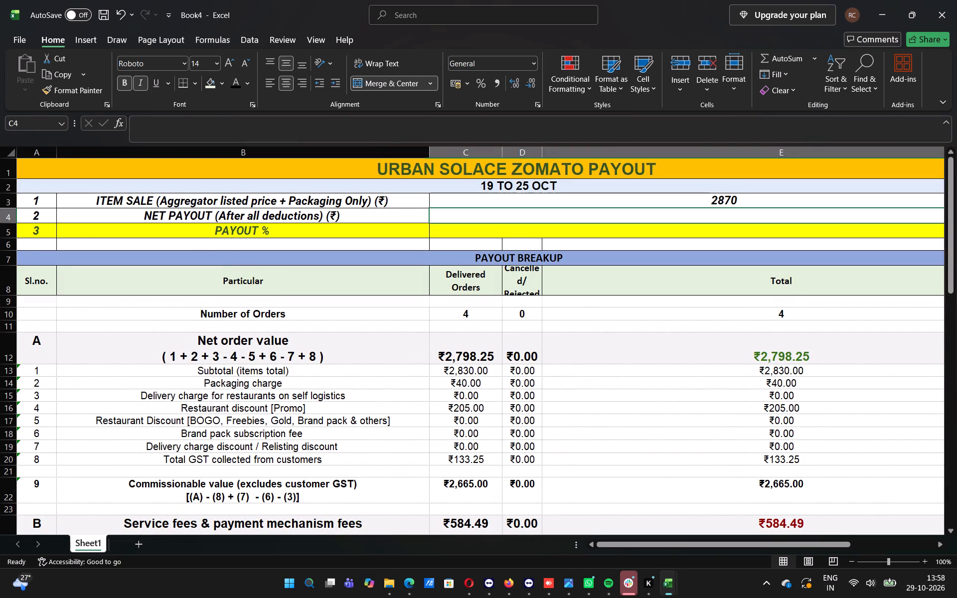
Copy the total Net Payout amount in E62 into the NET PAYOUT summary cell C4.
left_click_drag(951, 219, 953, 452)
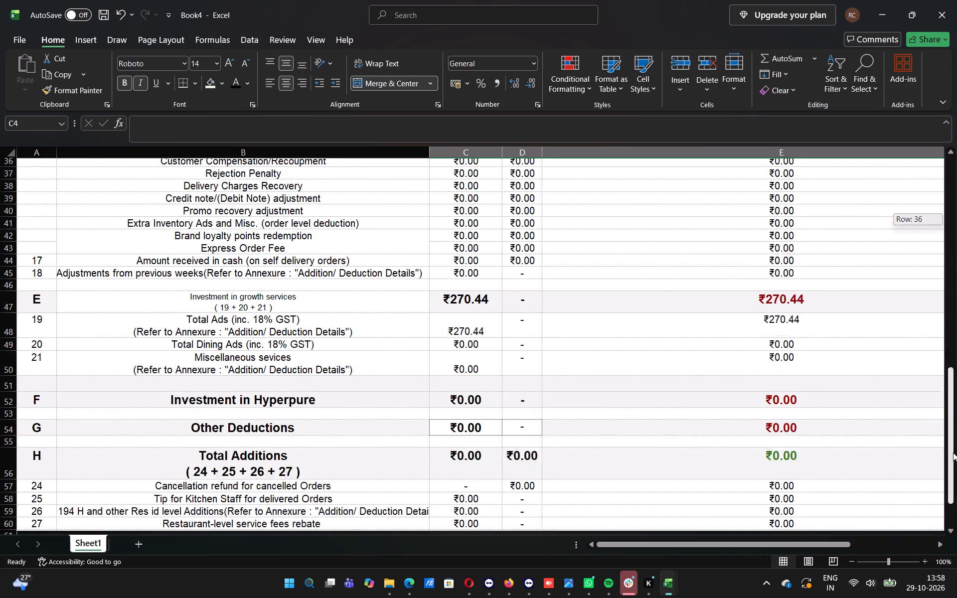
left_click_drag(953, 452, 954, 529)
left_click(799, 512)
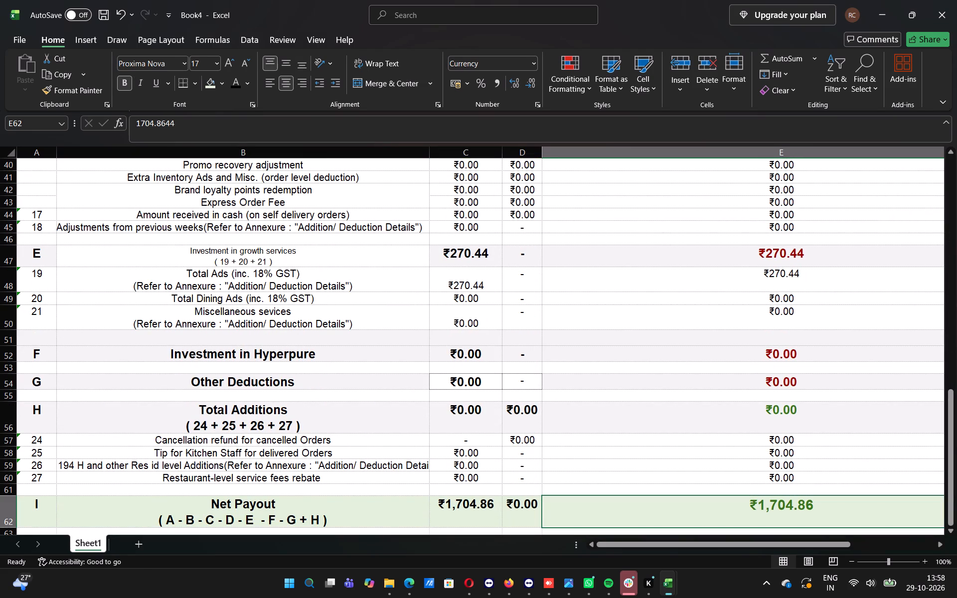
key("ctrl+v")
key("ctrl+c")
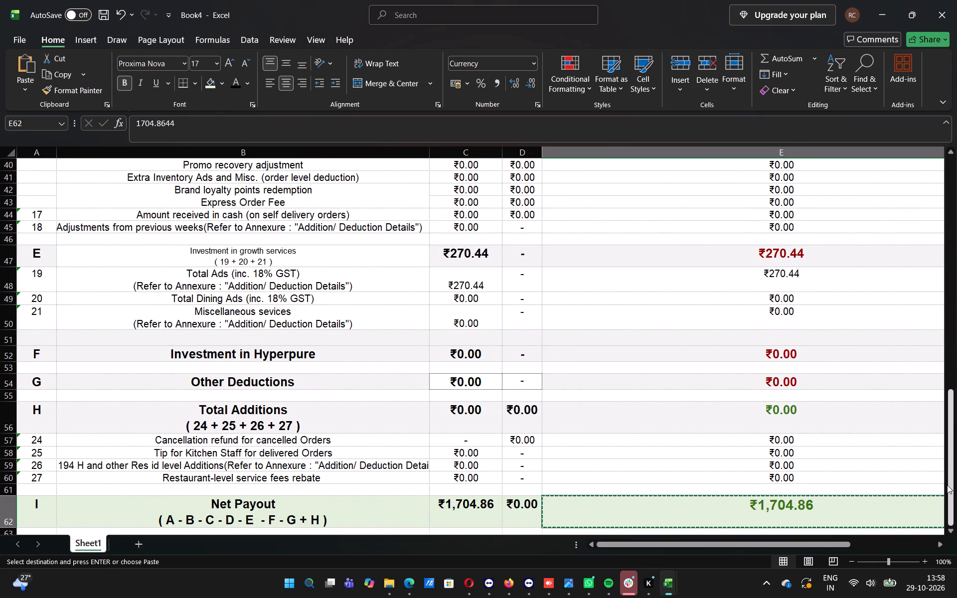
left_click_drag(947, 485, 955, 215)
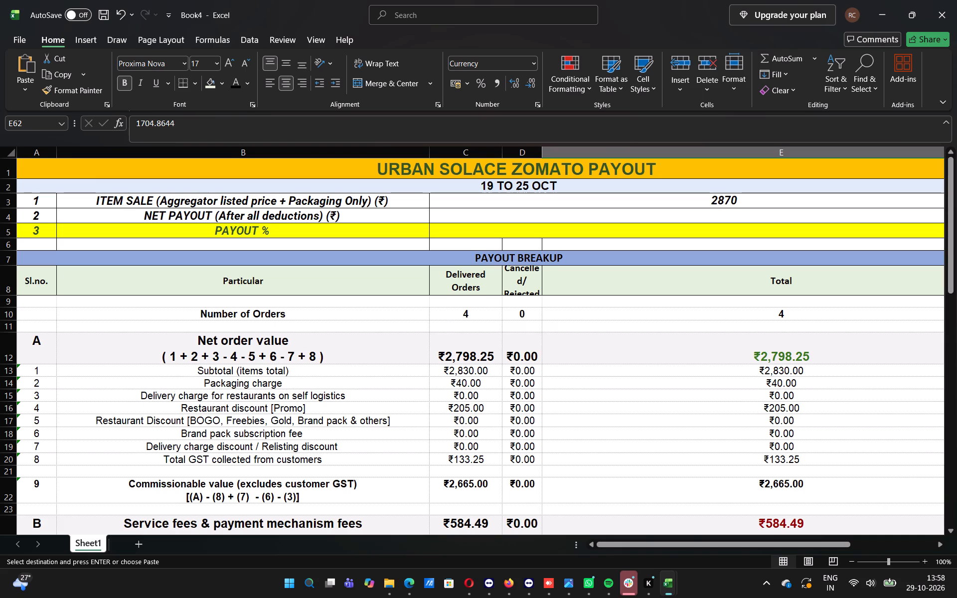
left_click(719, 216)
key("ctrl+v")
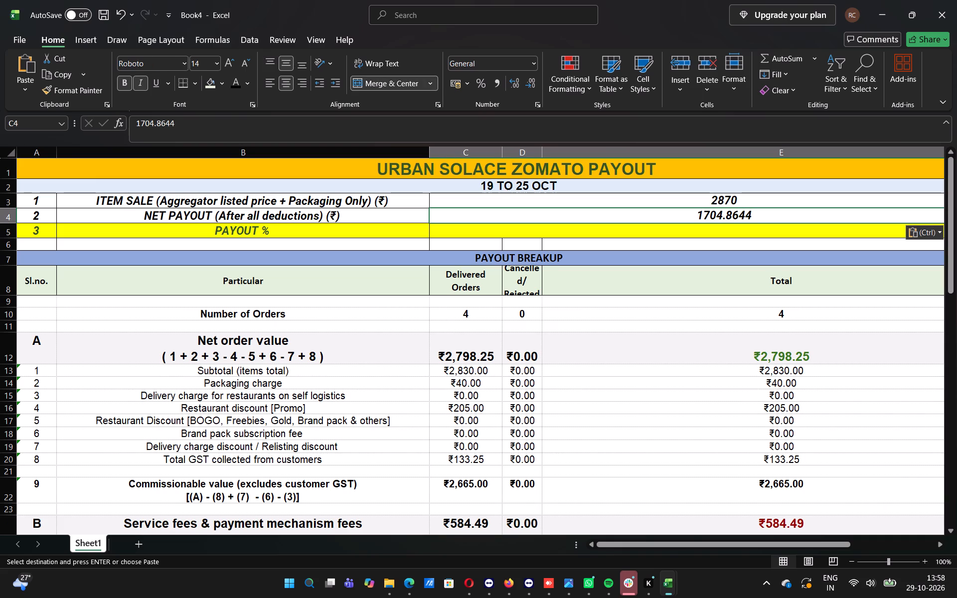
Widen column D until the Cancelled/Rejected Orders heading fits on two lines.
left_click(787, 230)
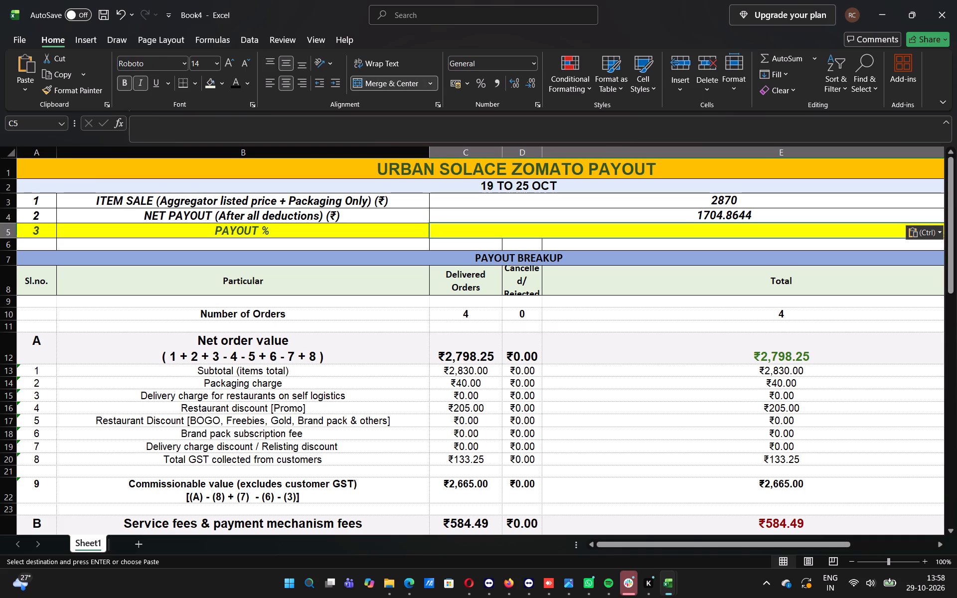
left_click(949, 225)
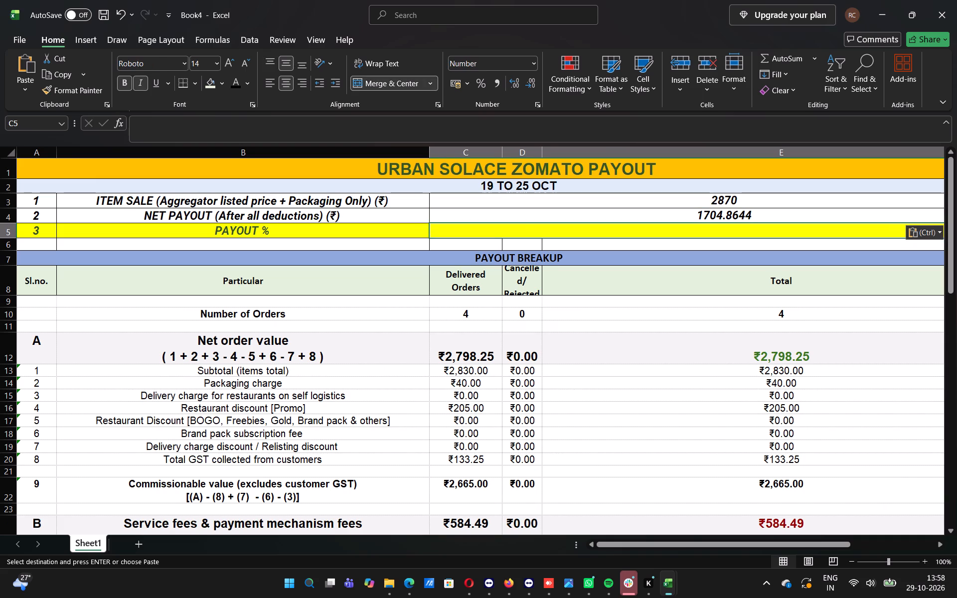
left_click_drag(543, 151, 562, 151)
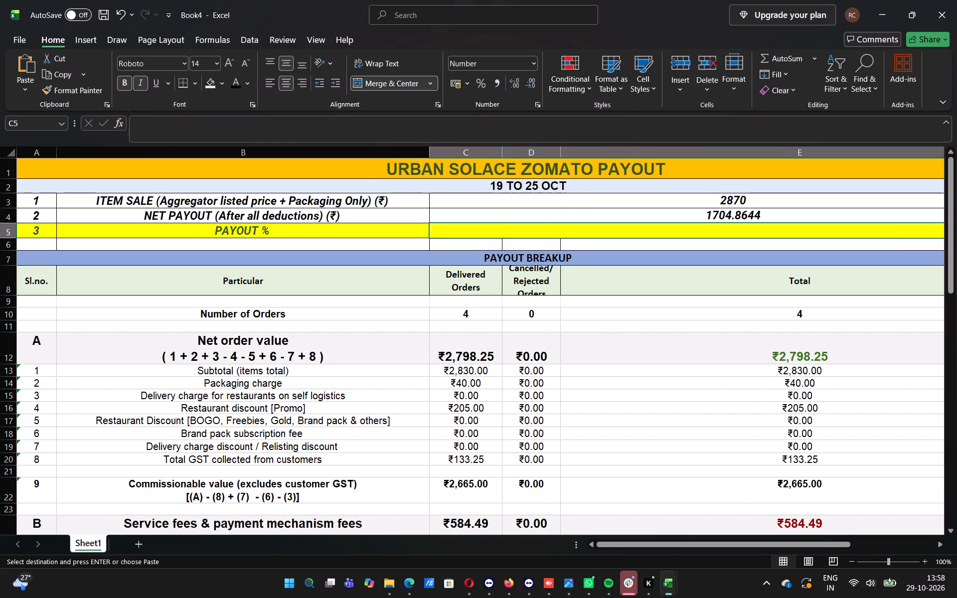
left_click_drag(559, 149, 585, 151)
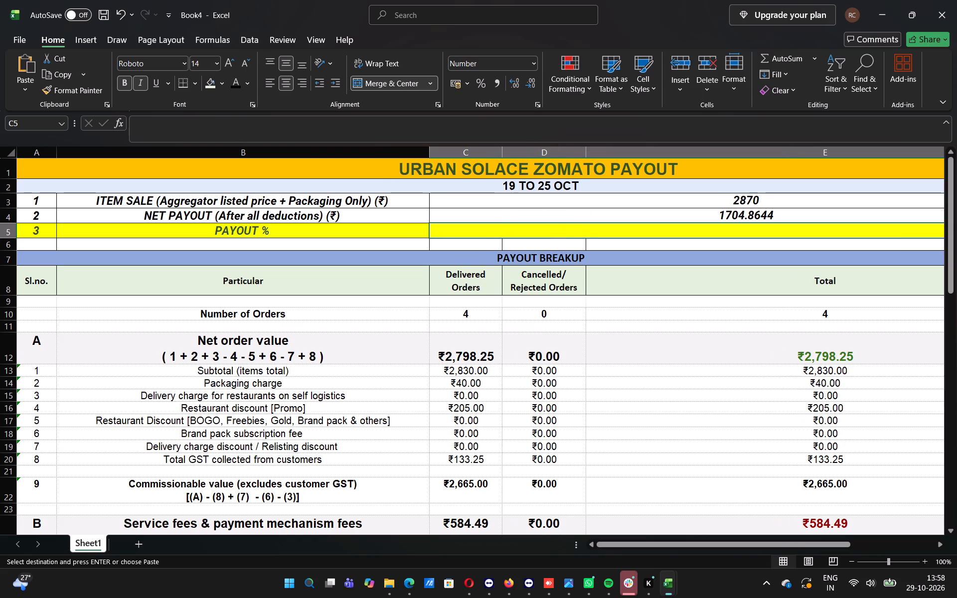
left_click(949, 205)
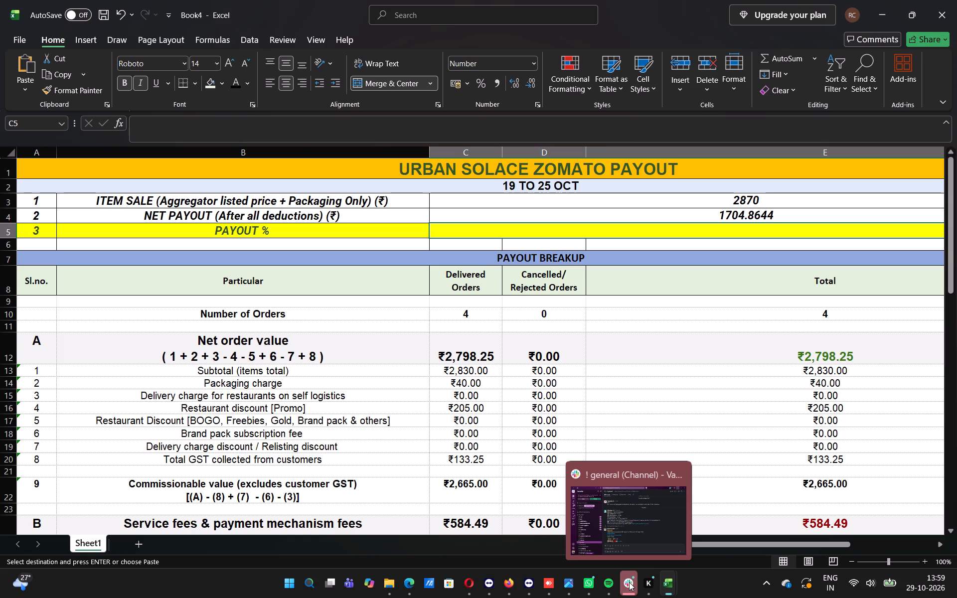
Enter 60 as the PAYOUT % in C5.
left_click(722, 229)
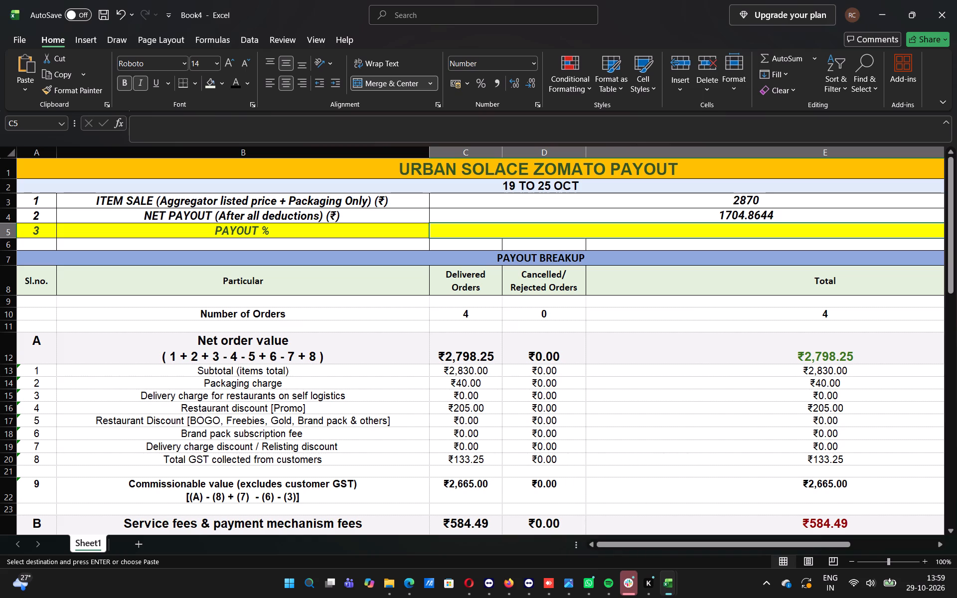
type("60")
left_click(731, 246)
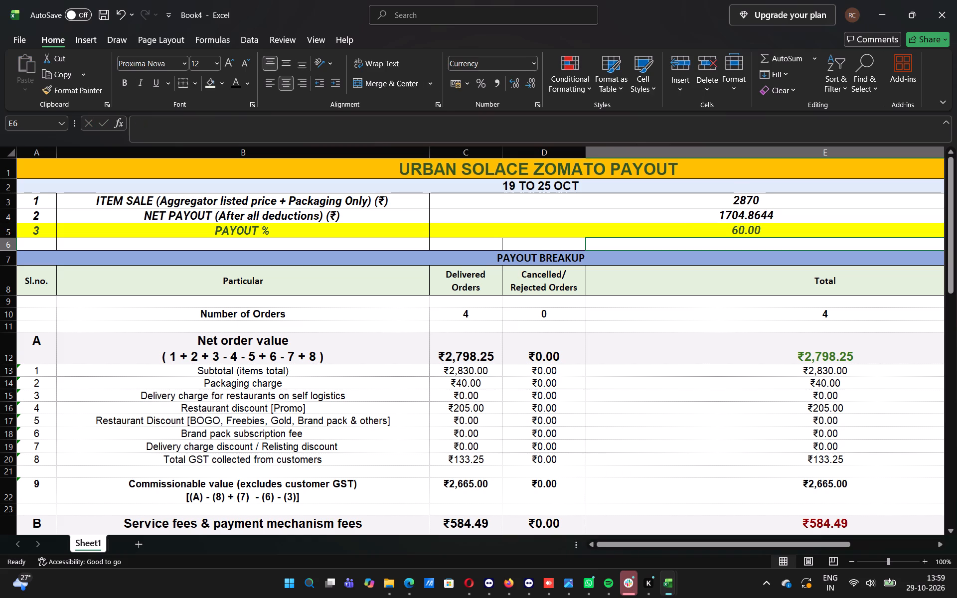
Copy the Deduction Type section, through Total Deductions, from the settlement report's Addition Deductions Details sheet into Book4 below Net Payout, starting at A64.
left_click_drag(952, 240, 950, 258)
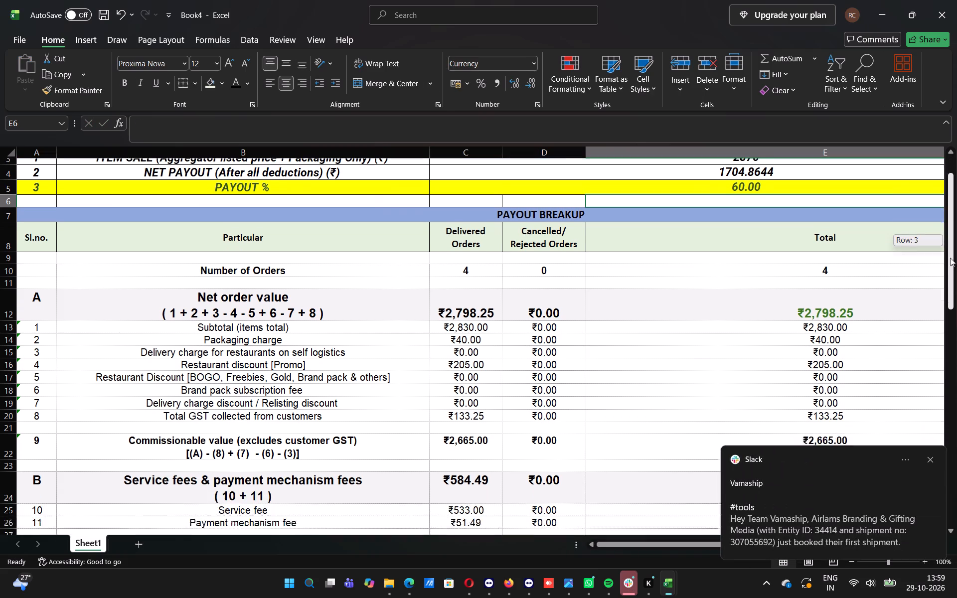
left_click_drag(950, 258, 937, 531)
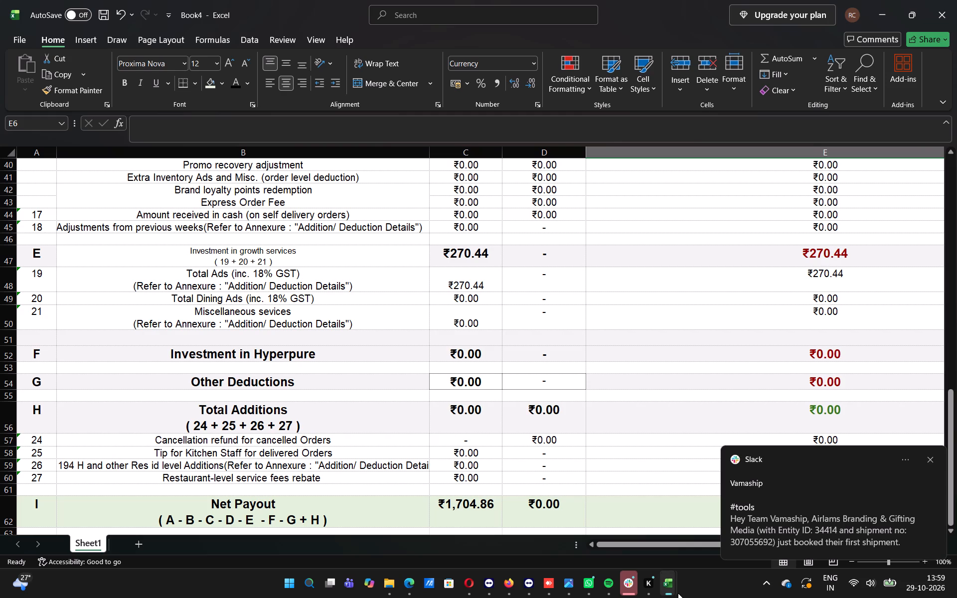
left_click(662, 542)
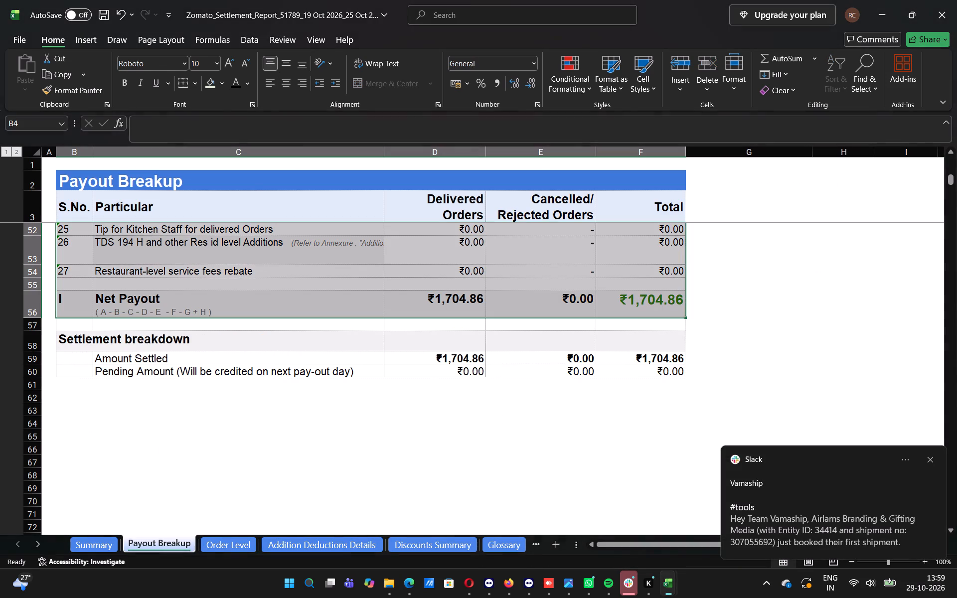
left_click(417, 543)
left_click(343, 540)
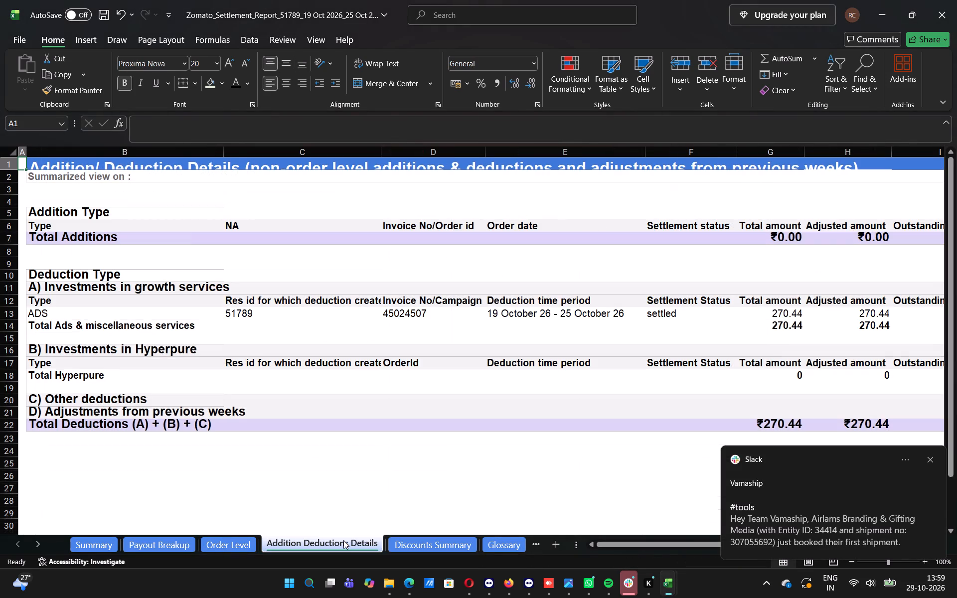
left_click(36, 273)
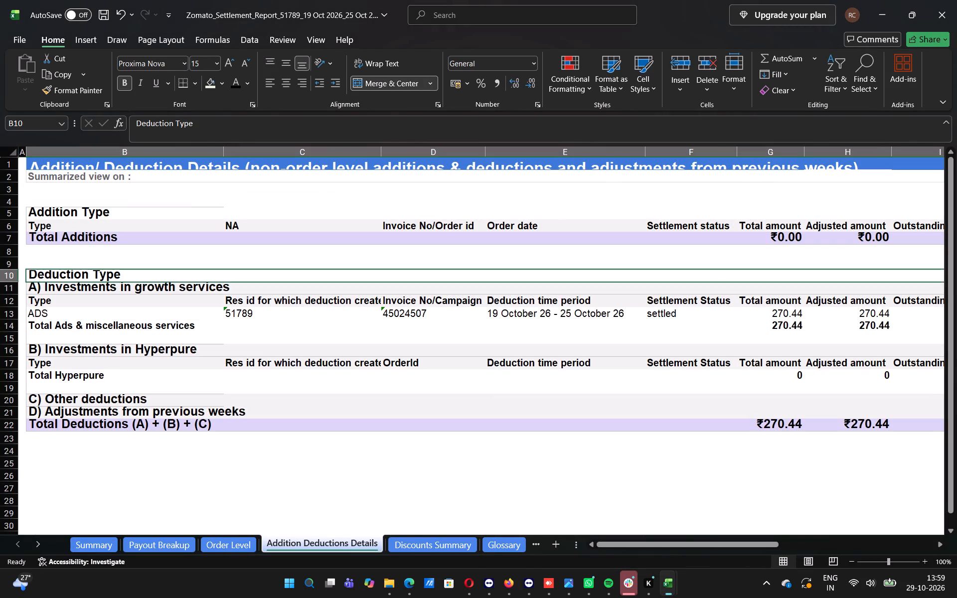
left_click_drag(36, 273, 42, 427)
key("ctrl+c")
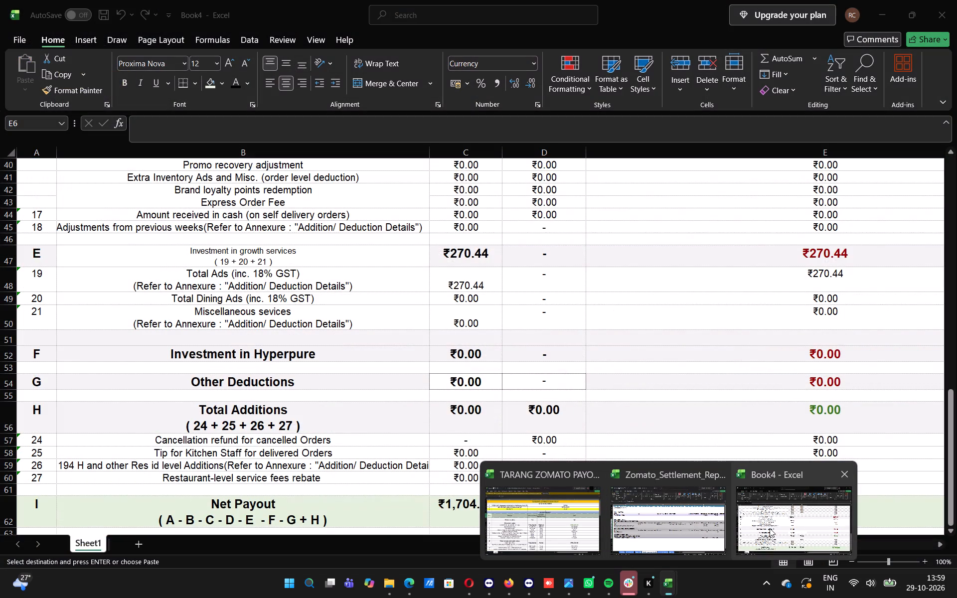
left_click(770, 528)
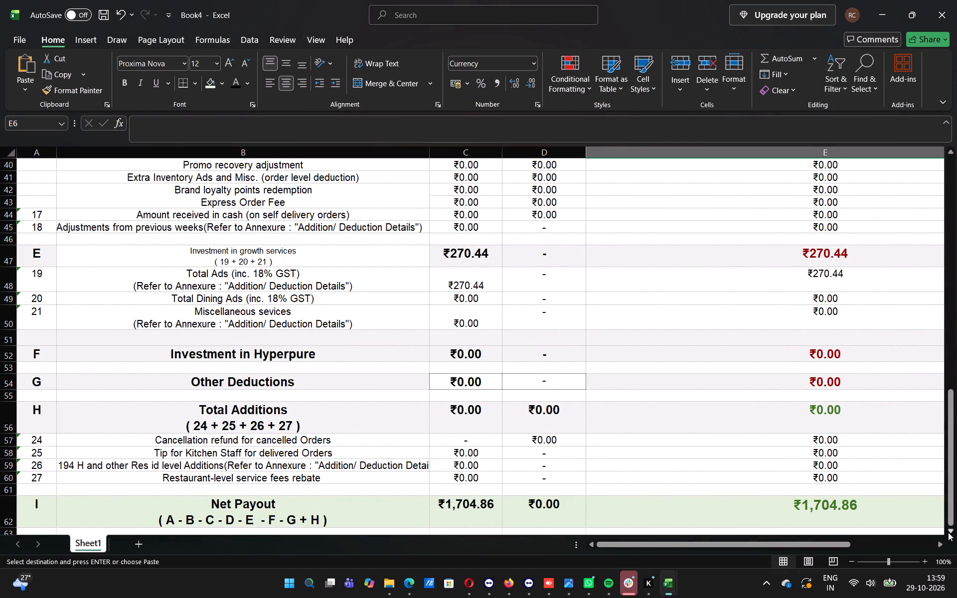
left_click(952, 532)
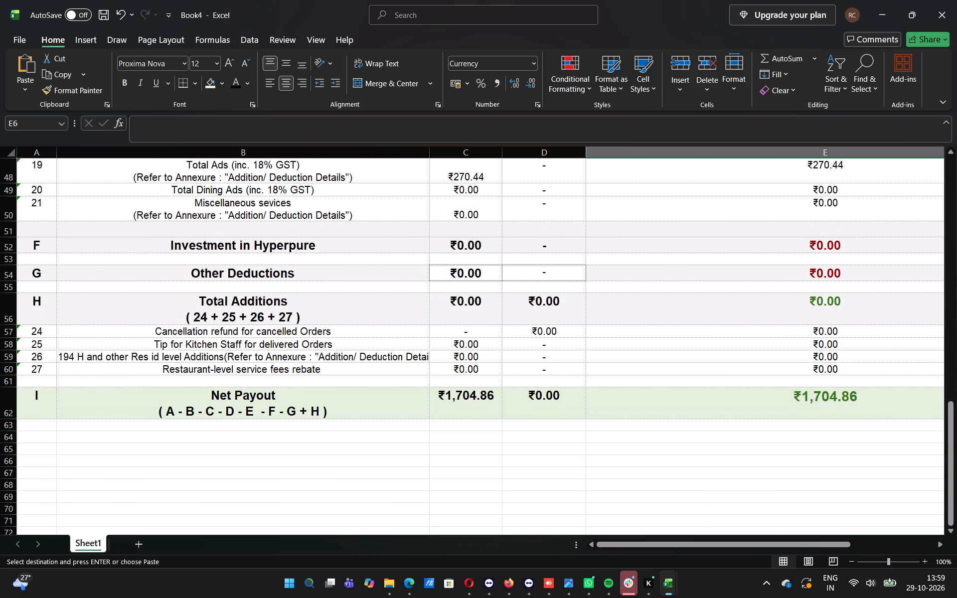
left_click(37, 439)
key("ctrl+v")
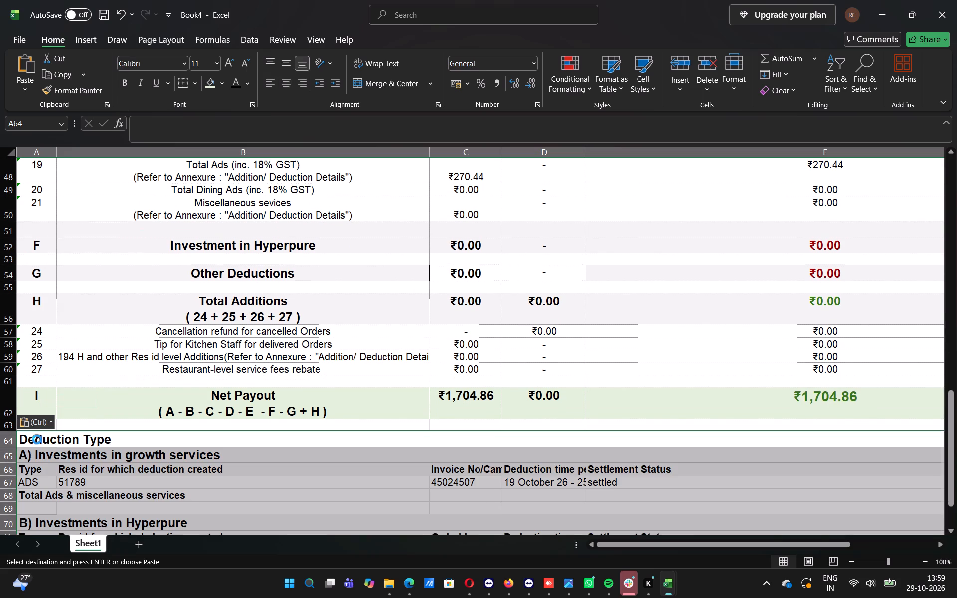
left_click(628, 318)
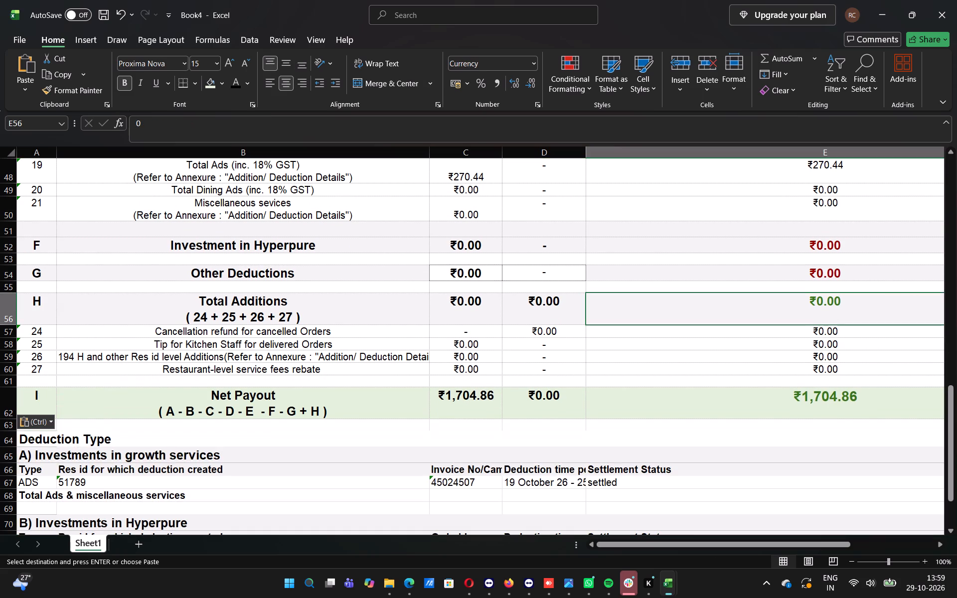
Save the payout workbook in Documents as URBAN SOLCAE ZOMATO PAYOUT FOR 19 TO 25 OCT.
left_click_drag(950, 424, 956, 115)
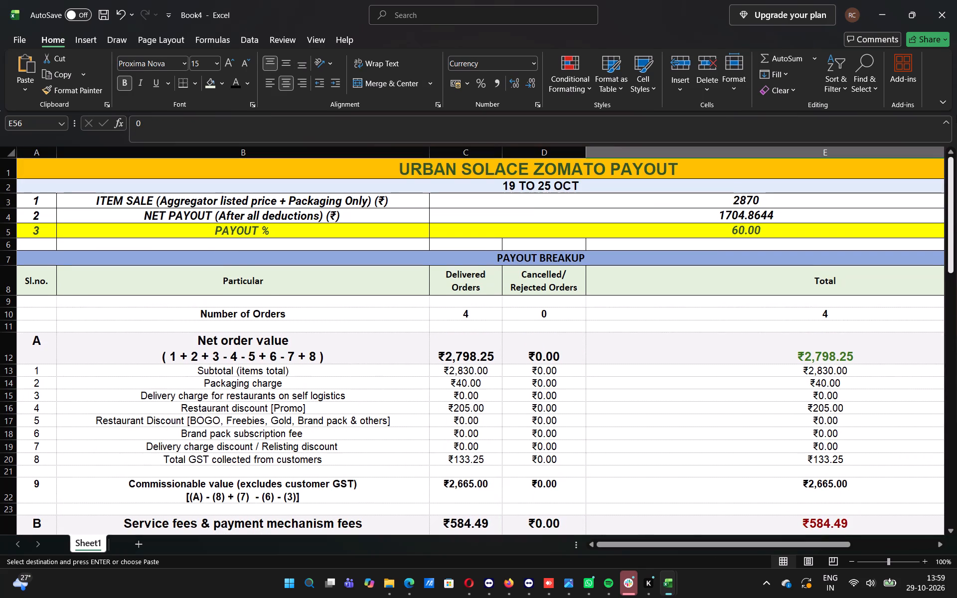
left_click(16, 40)
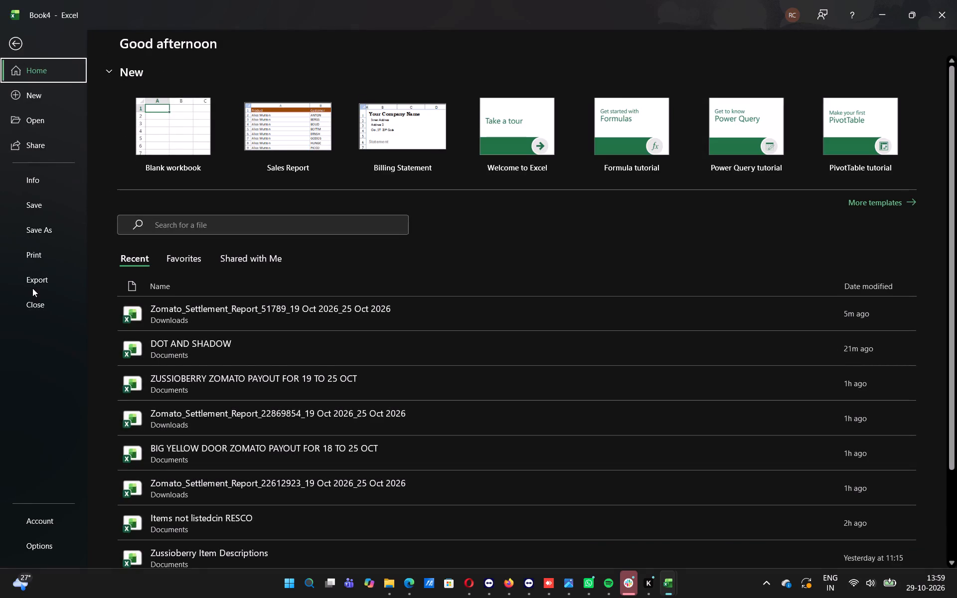
left_click(37, 231)
left_click(158, 328)
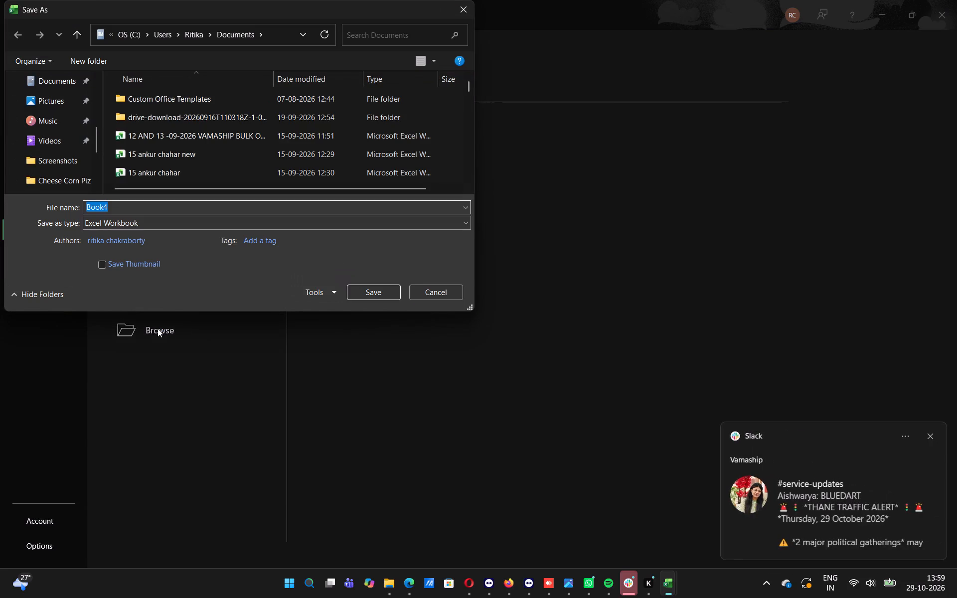
key("BackSpace")
type("URBAN SOLCAE ZOMATO O")
key("BackSpace")
type("PAYOUT FOR 19 TO 25 OCT")
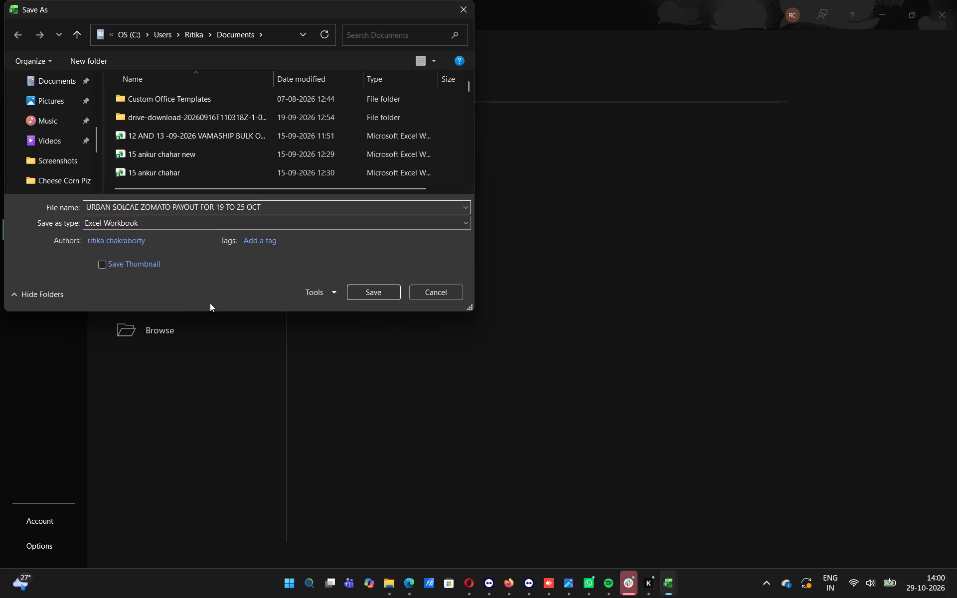
left_click(370, 293)
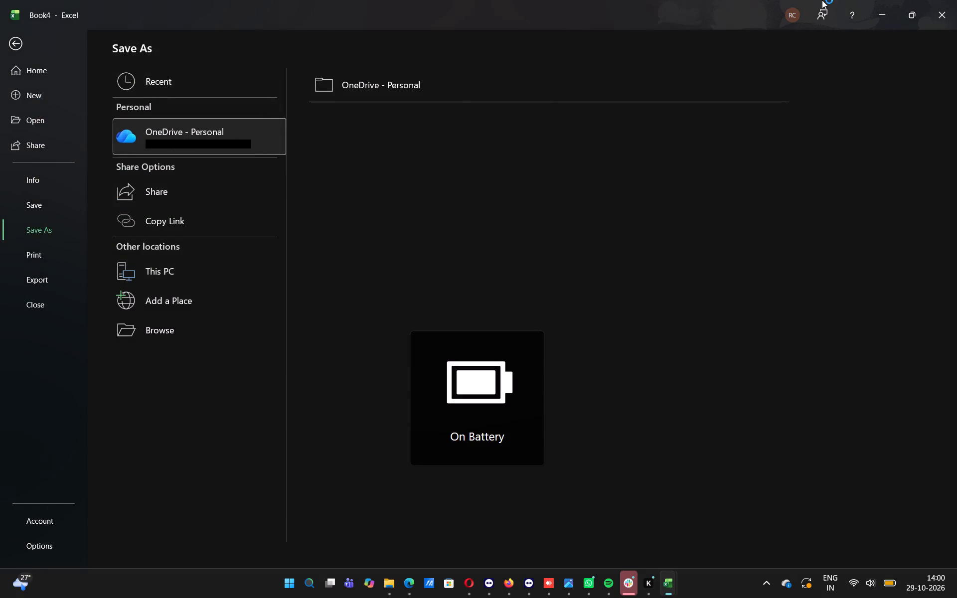
Switch to File Explorer and share the recent file URBAN SOLCAE ZOMATO PAYOUT FOR 19 TO 25 OCT through WhatsApp.
left_click(877, 8)
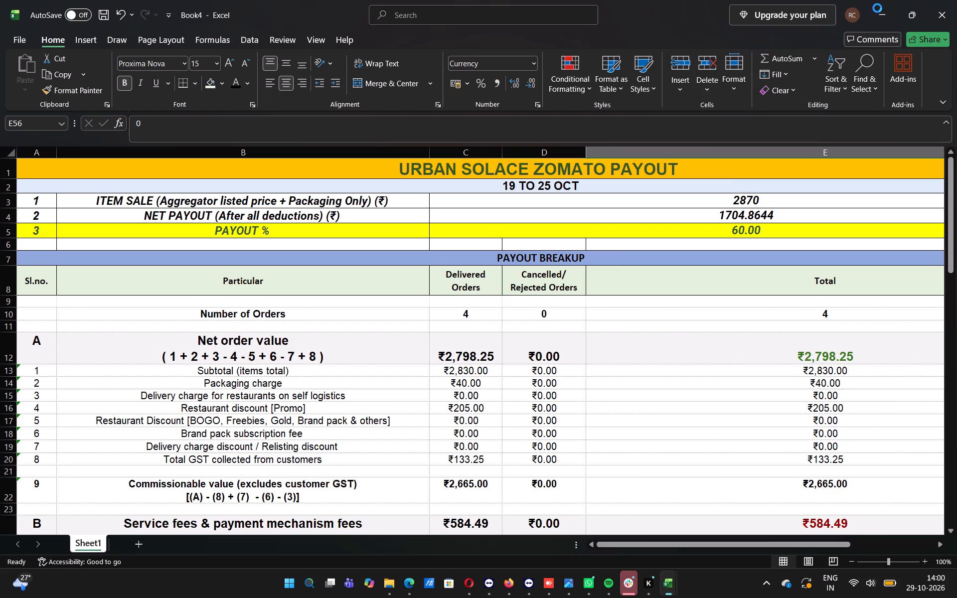
left_click(877, 8)
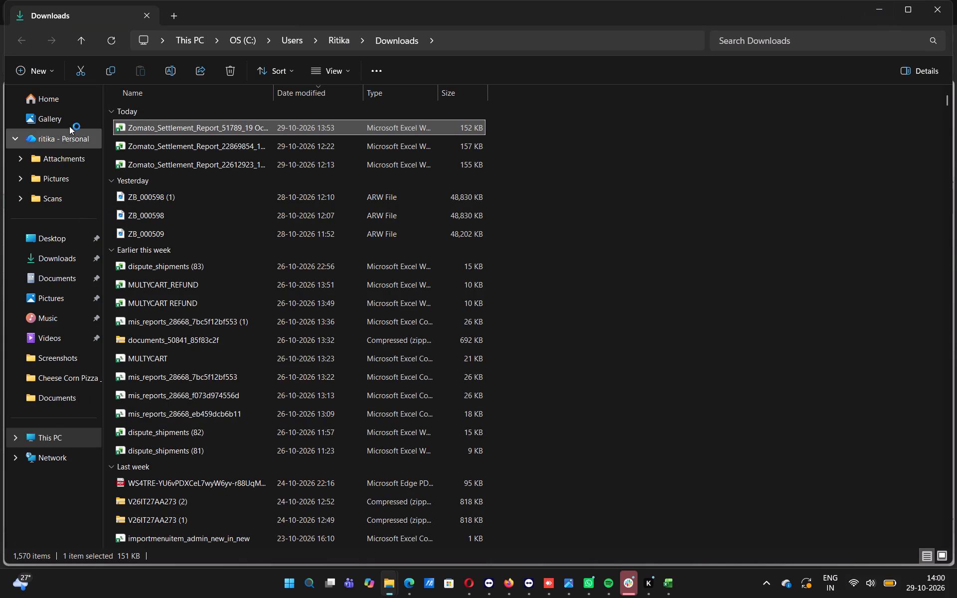
double_click(72, 98)
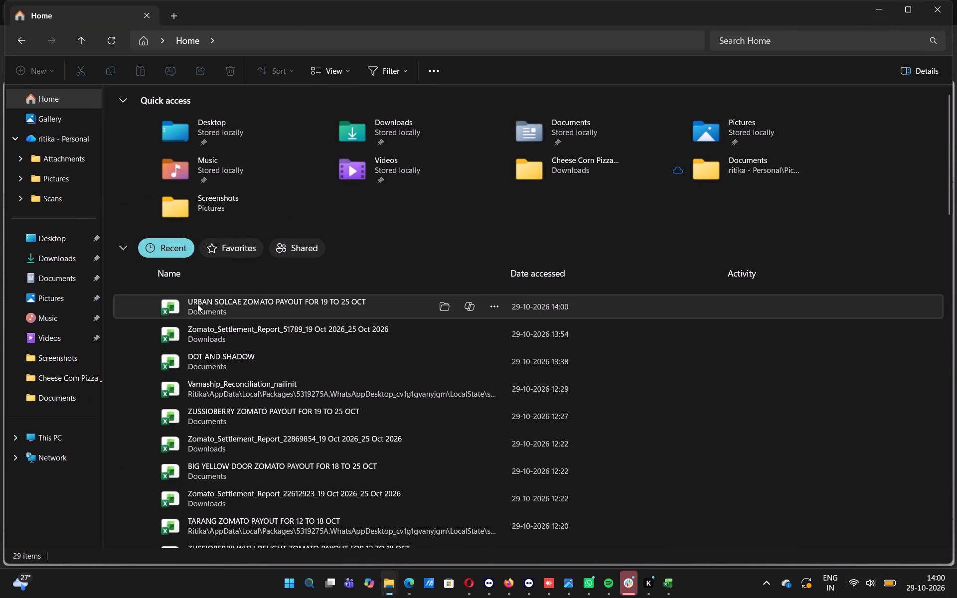
right_click(197, 304)
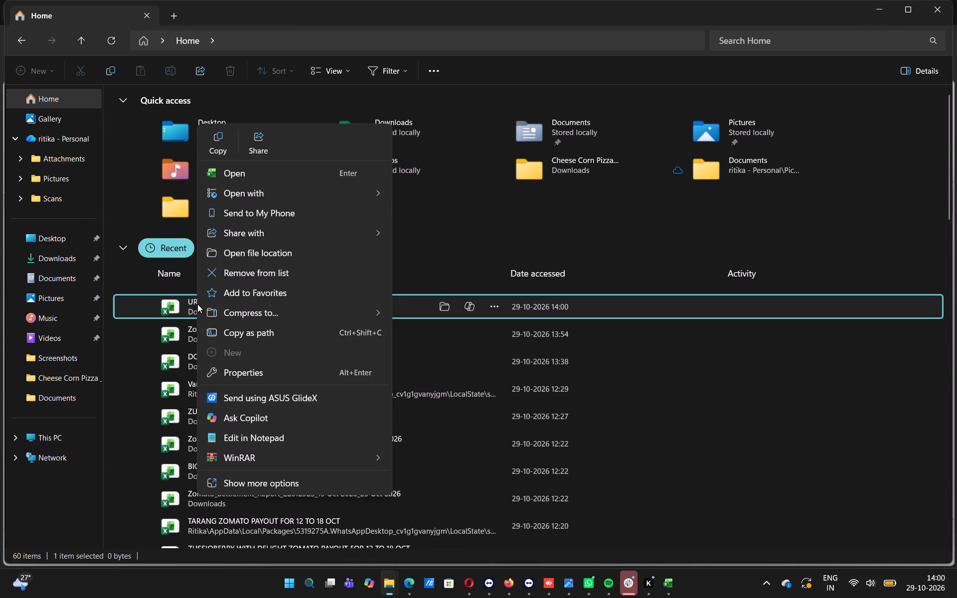
left_click(257, 138)
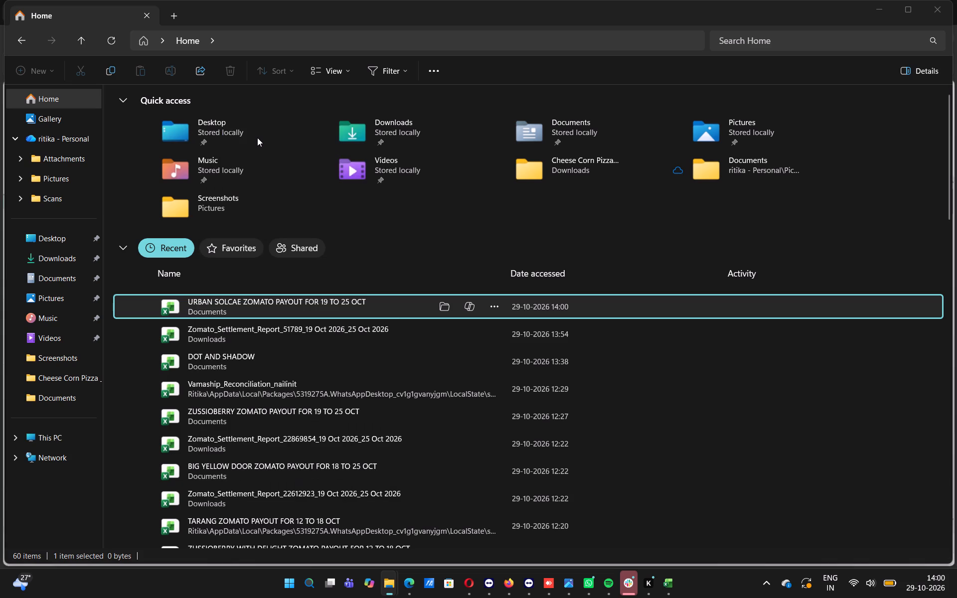
left_click(445, 361)
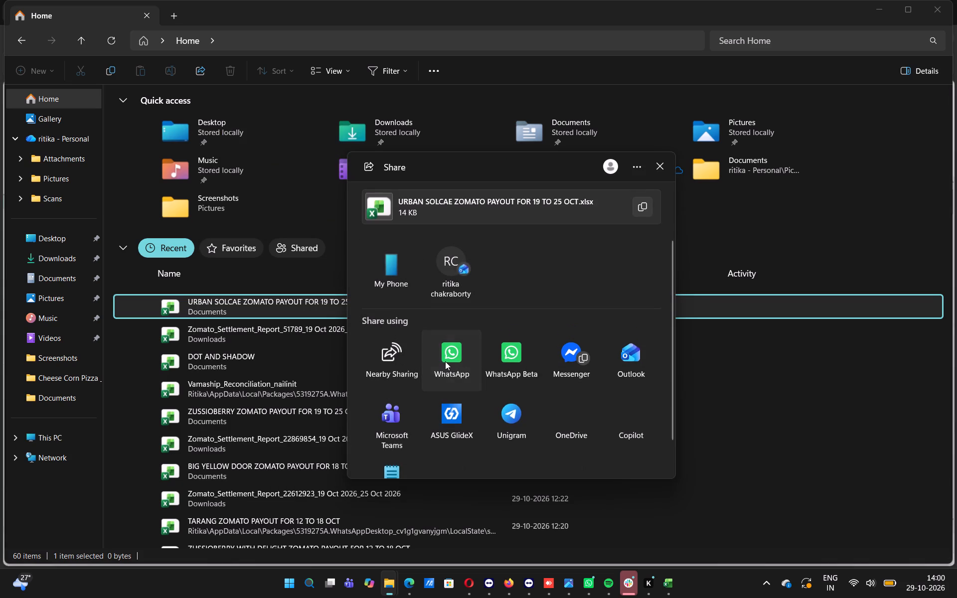
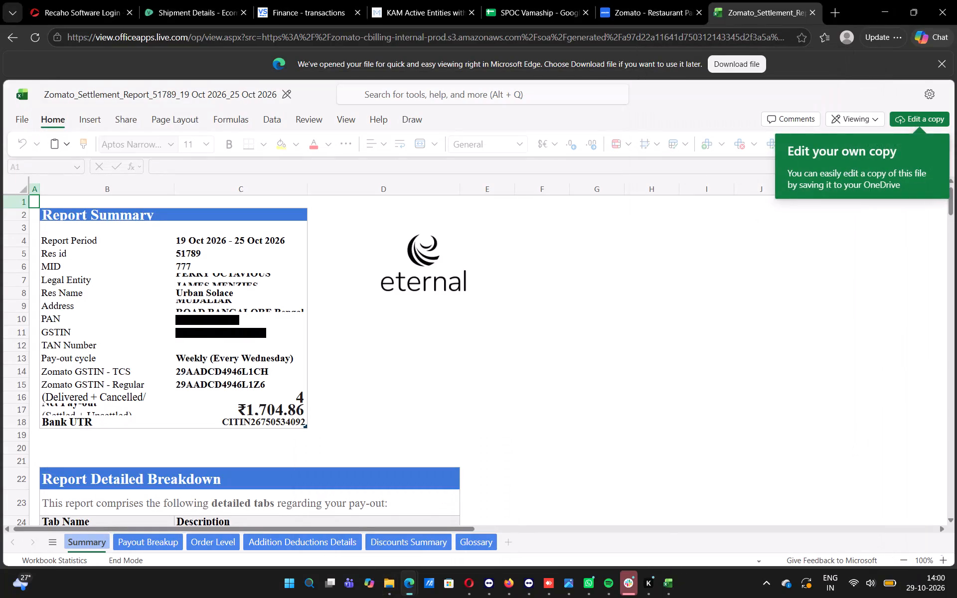
Close the online Urban Solace settlement report and show the Zomato payouts for The Grand Feast Restaurant, found by searching for gran.
left_click(810, 12)
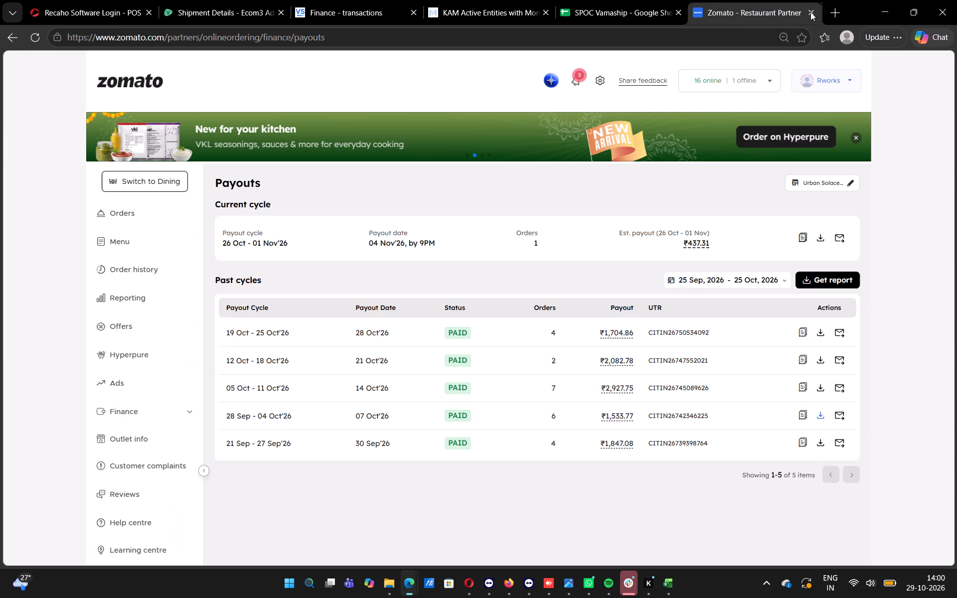
left_click(853, 185)
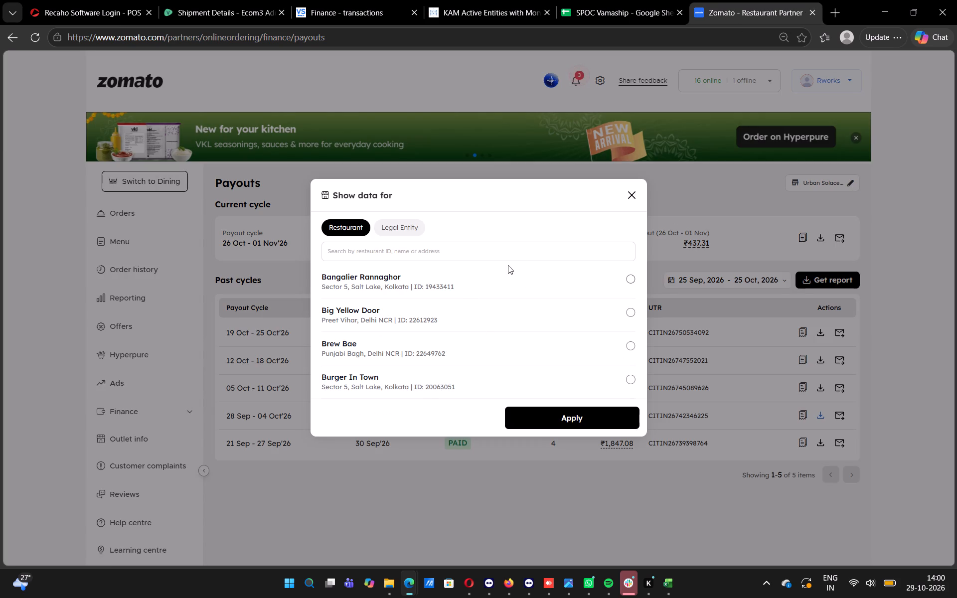
left_click(463, 251)
type("gran")
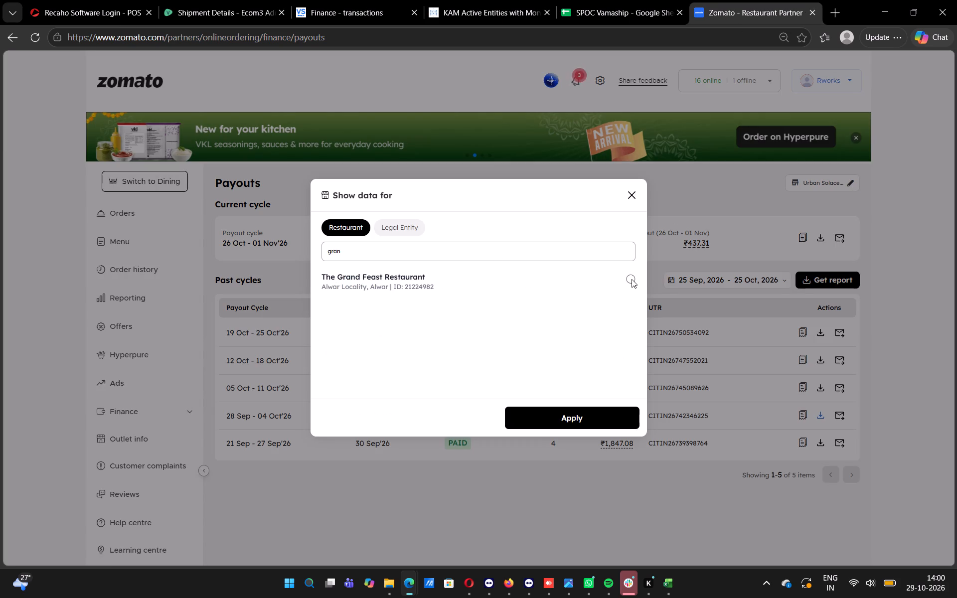
left_click(632, 279)
left_click(567, 421)
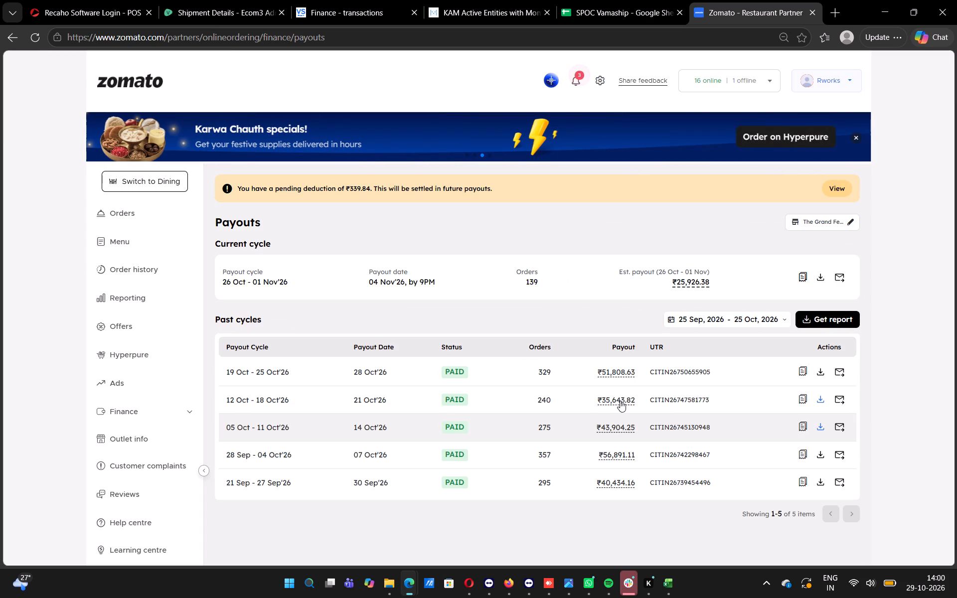
Download The Grand Feast Restaurant's settlement report for the 19 Oct - 25 Oct'26 payout cycle.
left_click(818, 374)
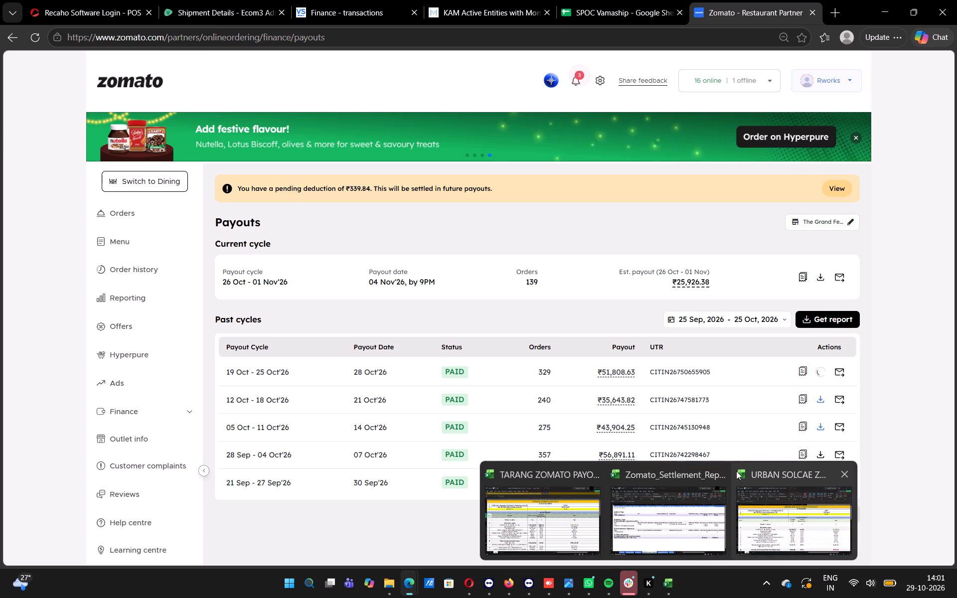
Close the Excel workbook Zomato_Settlement_Report_51789_19 Oct 2026_25 Oct 2026 without saving its changes.
left_click(719, 473)
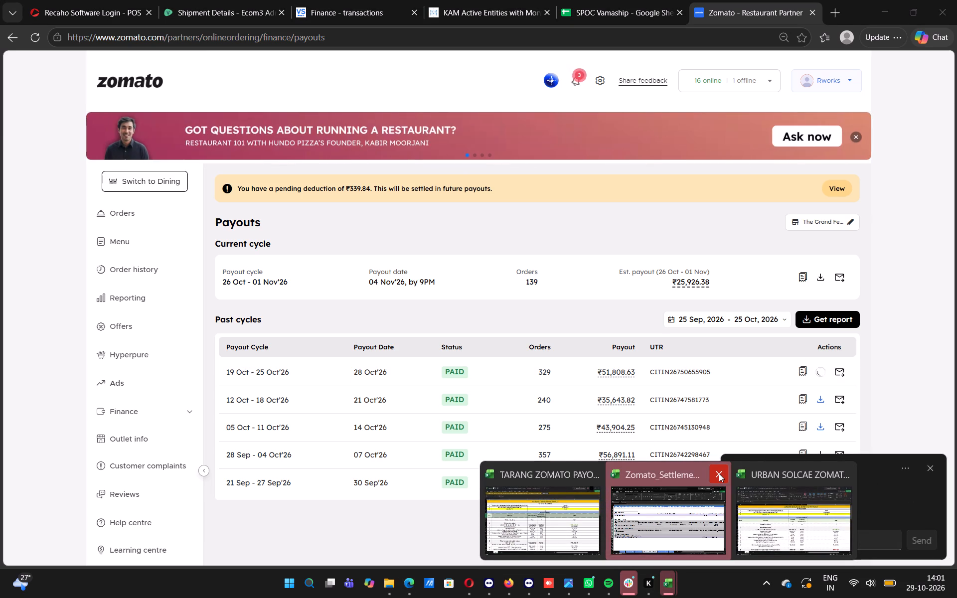
left_click(719, 473)
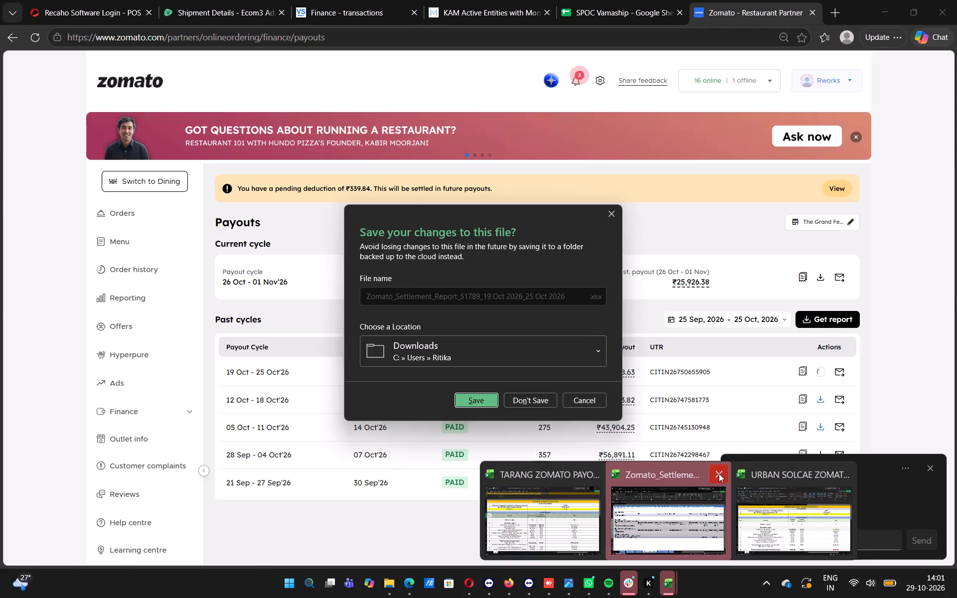
left_click(534, 394)
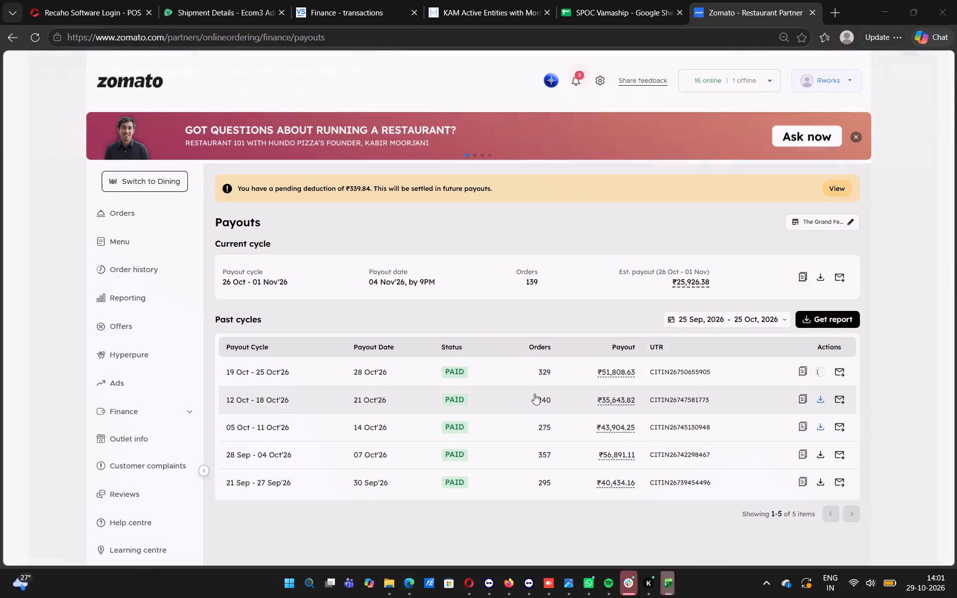
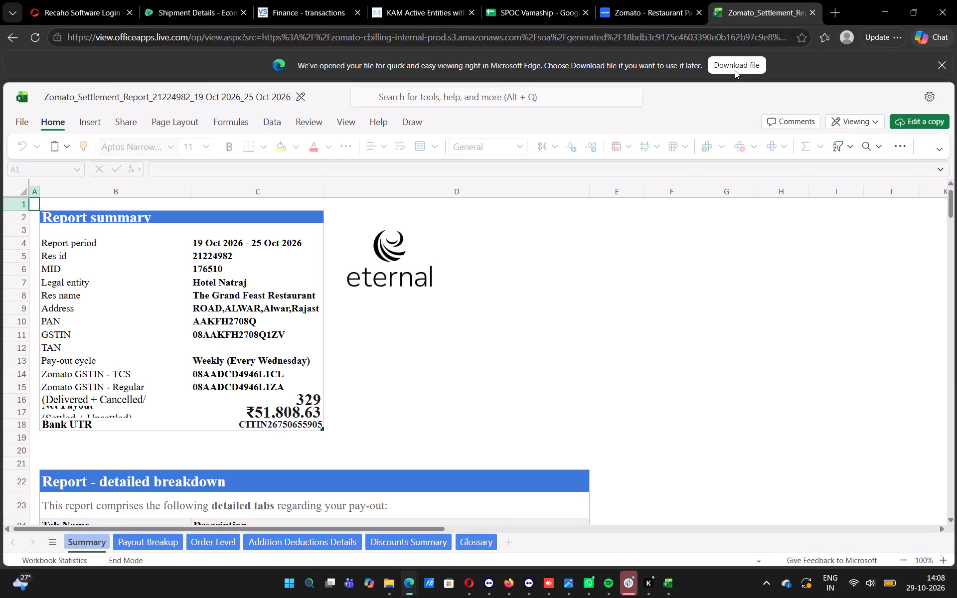
Save The Grand Feast Restaurant's settlement report locally and open it in Excel for editing at the Payout Breakup sheet.
left_click(680, 14)
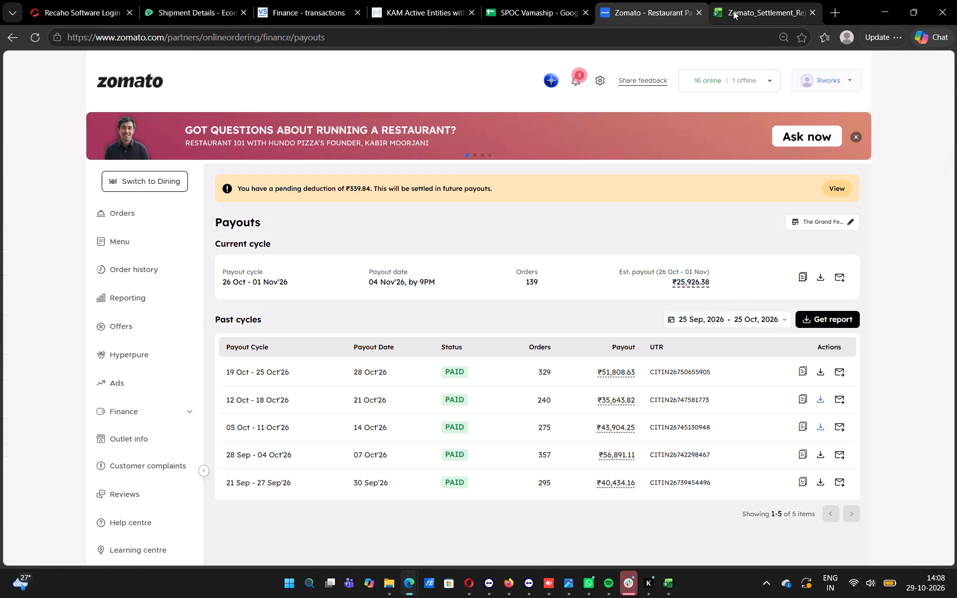
left_click(783, 1)
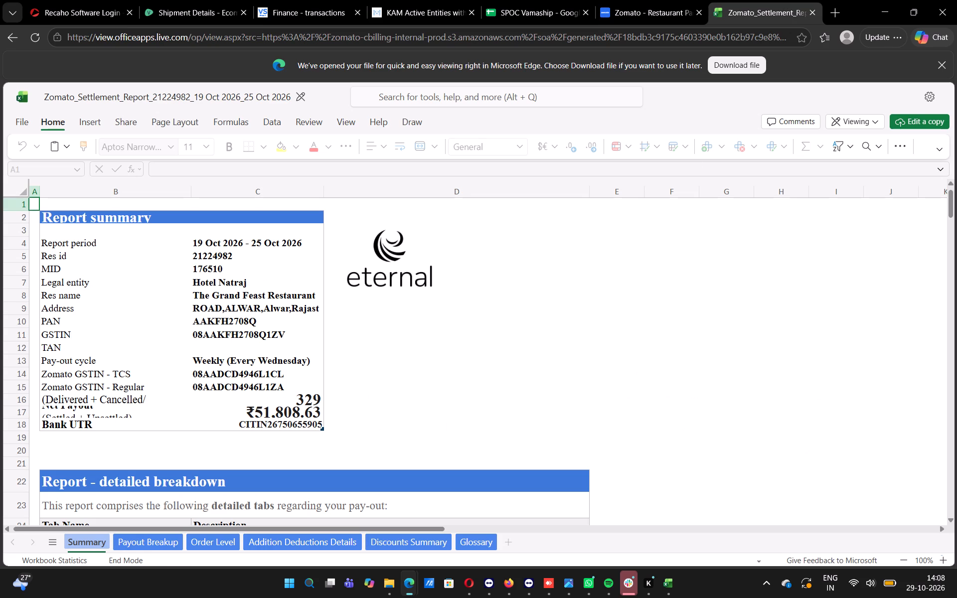
left_click(736, 67)
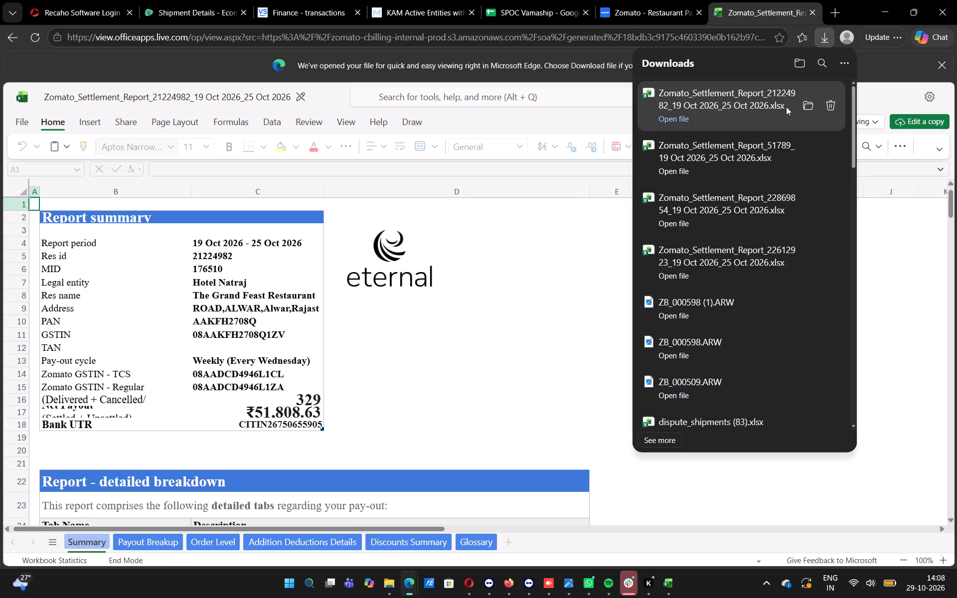
left_click(810, 102)
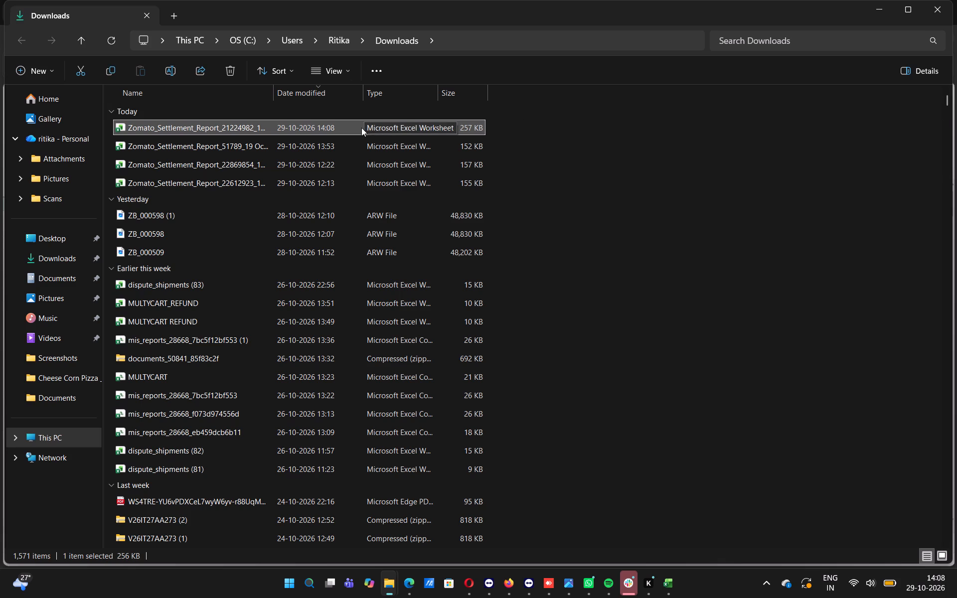
double_click(350, 127)
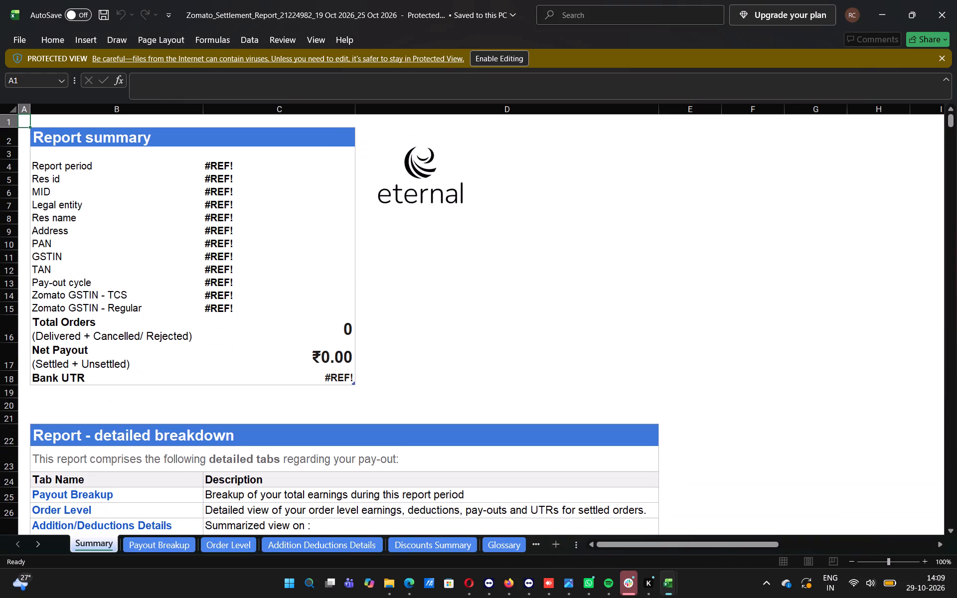
left_click(505, 54)
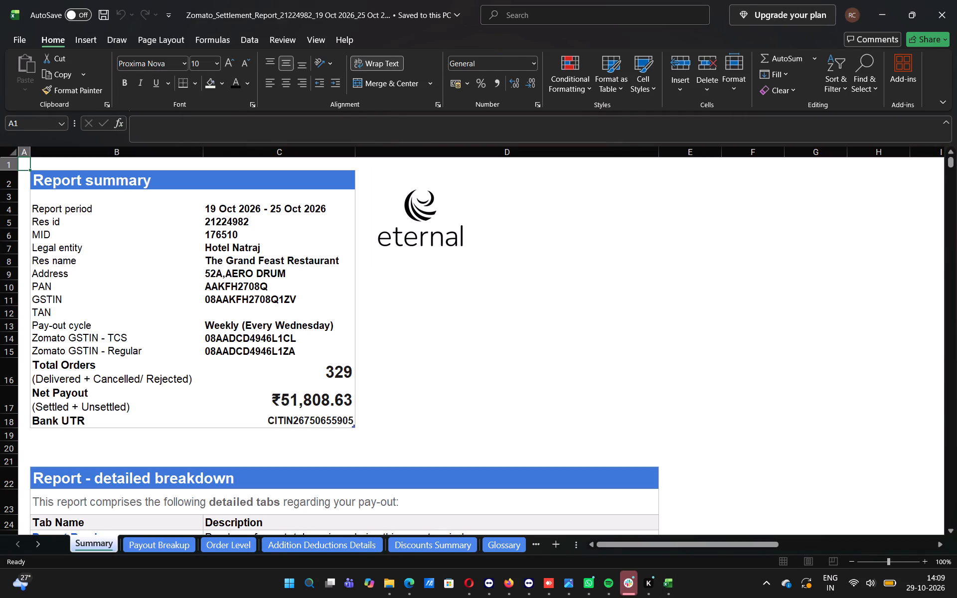
left_click(163, 546)
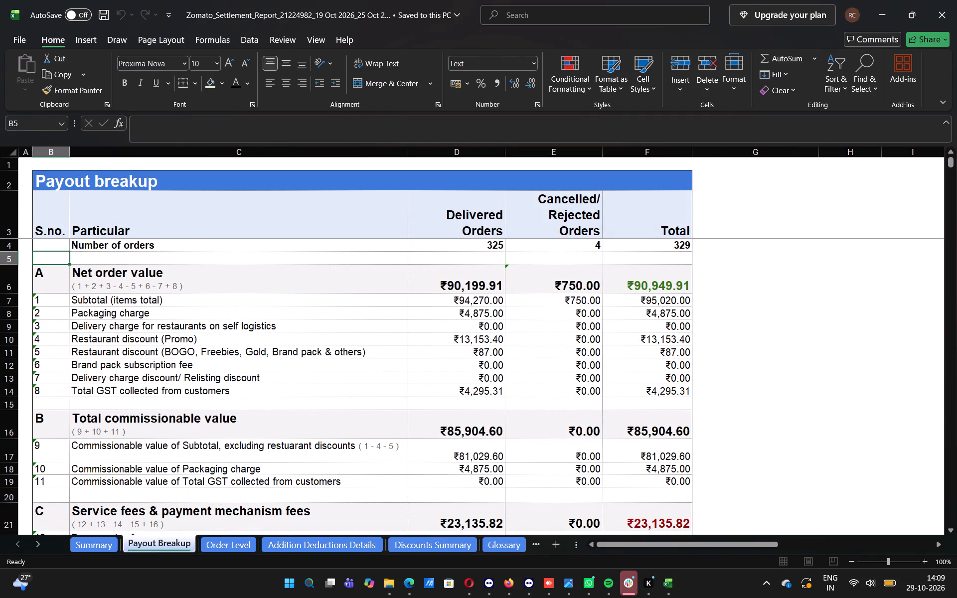
left_click(45, 243)
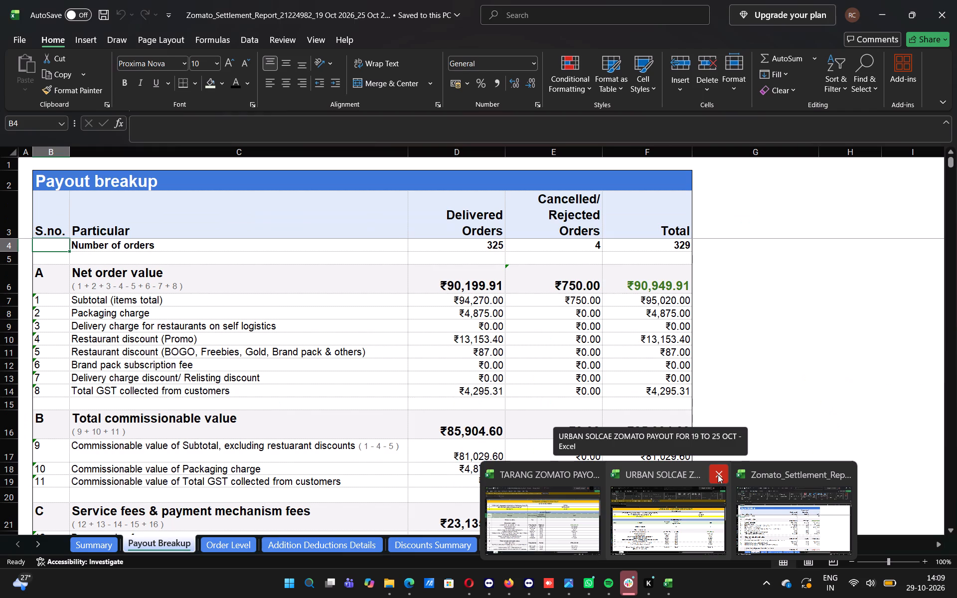
Close the Urban Solace Zomato payout workbook for 19 to 25 Oct.
left_click(718, 474)
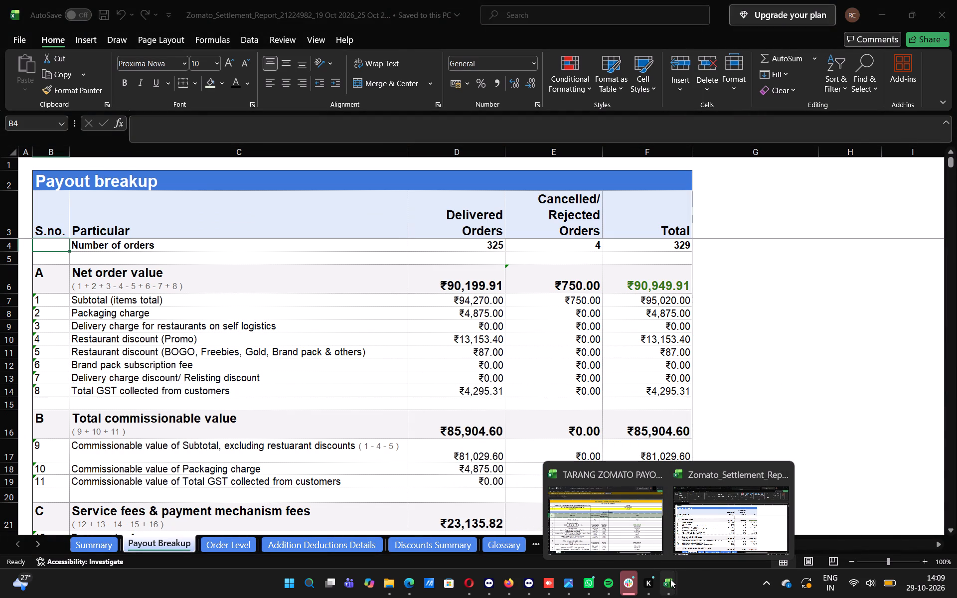
Create a new blank Excel workbook for The Grand Feast Restaurant's payout.
right_click(670, 579)
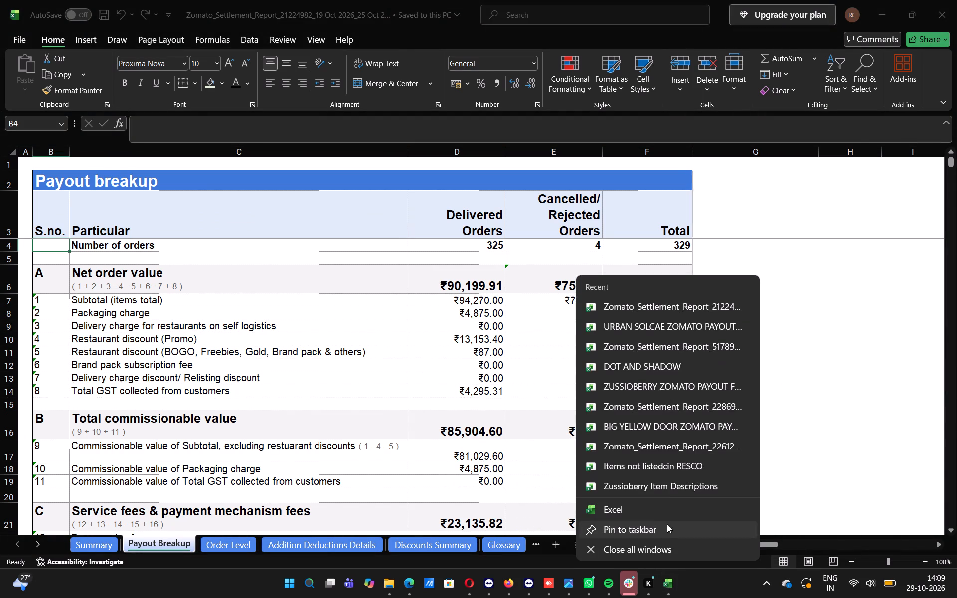
left_click(645, 504)
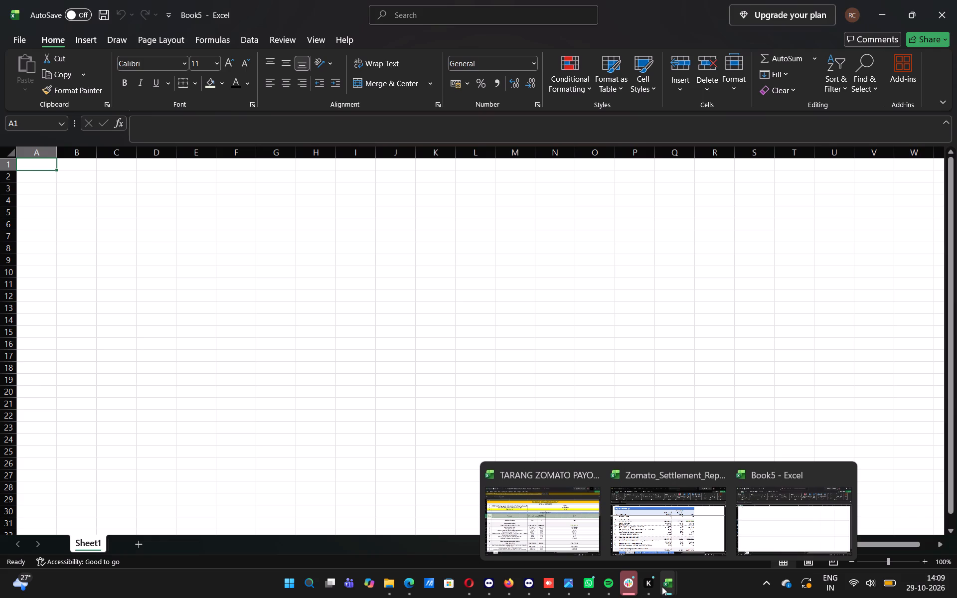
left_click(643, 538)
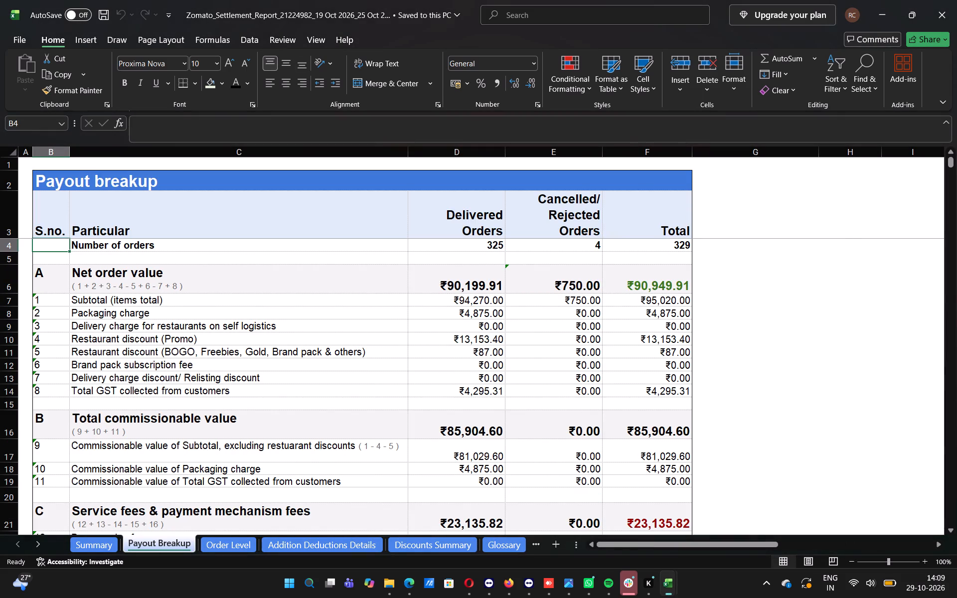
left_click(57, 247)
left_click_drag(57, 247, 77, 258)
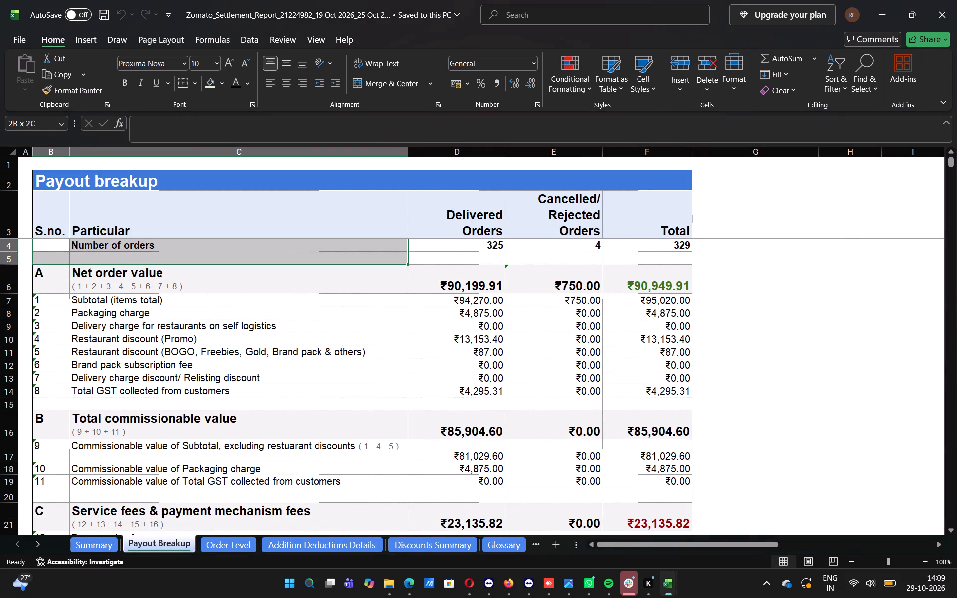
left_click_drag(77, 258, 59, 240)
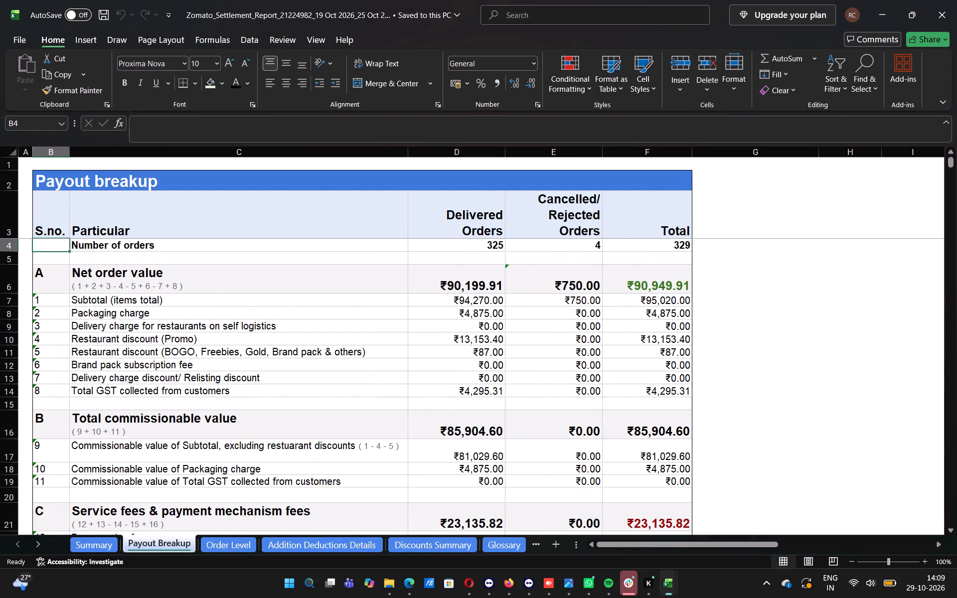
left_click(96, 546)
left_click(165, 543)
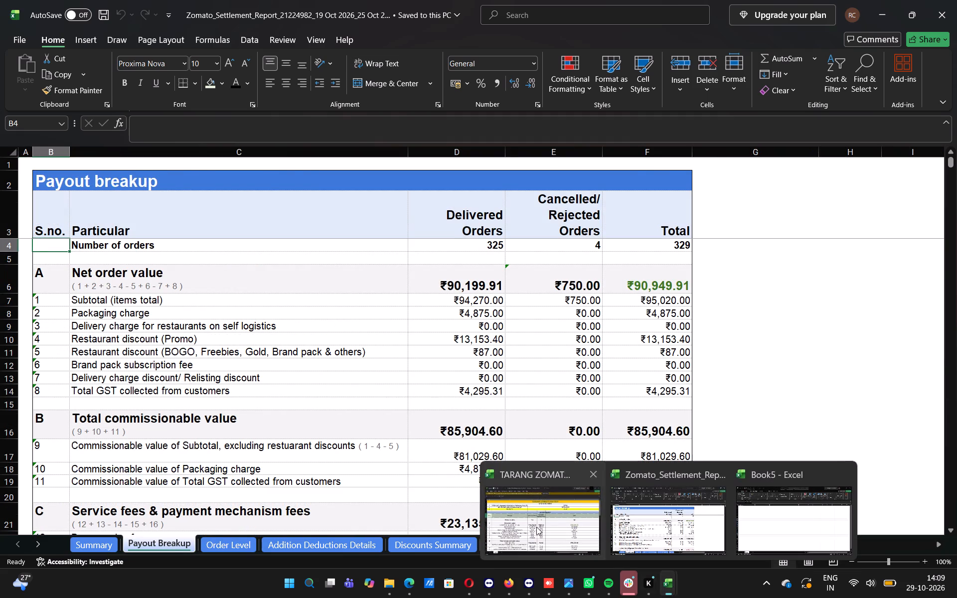
Copy the header block in rows 1 to 7 of the Tarang Zomato payout workbook into the blank workbook at A1.
left_click(536, 526)
left_click(97, 126)
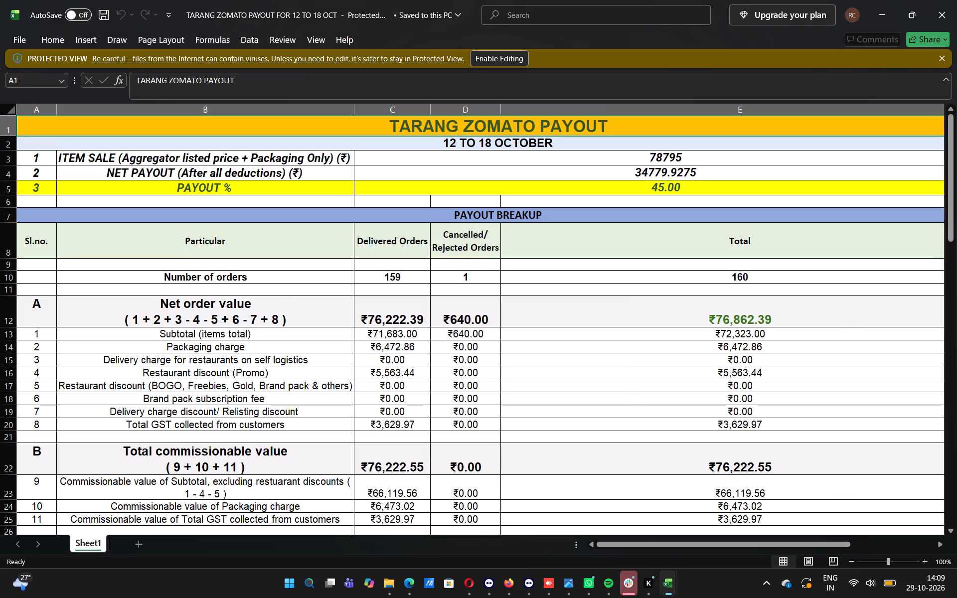
left_click_drag(97, 126, 103, 217)
key("ctrl+c")
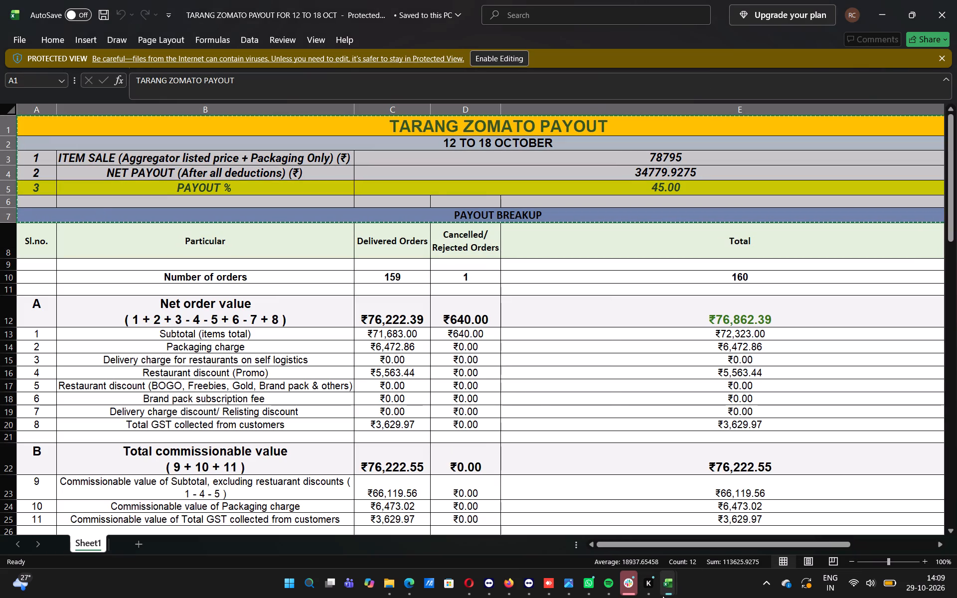
left_click(794, 524)
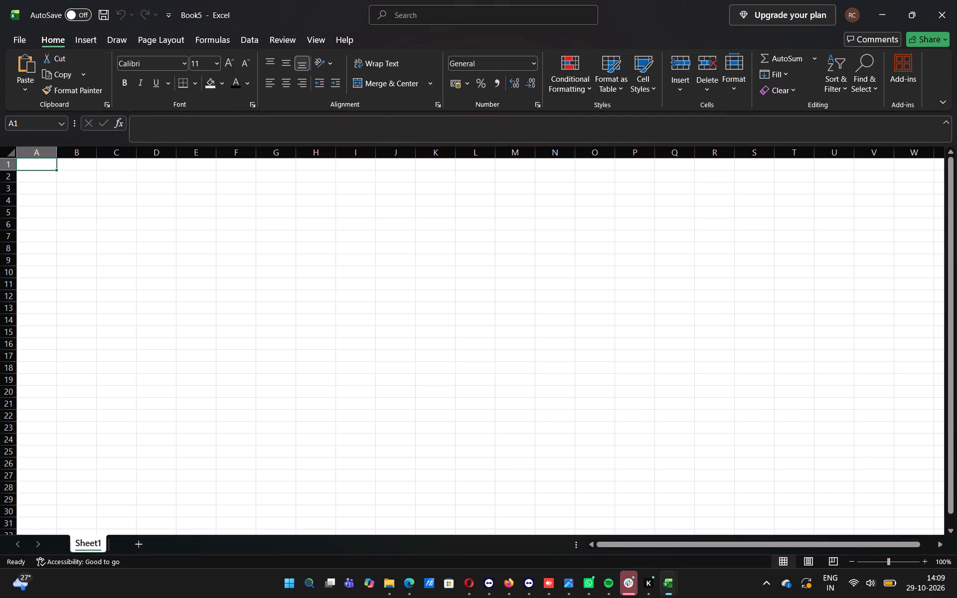
key("ctrl+v")
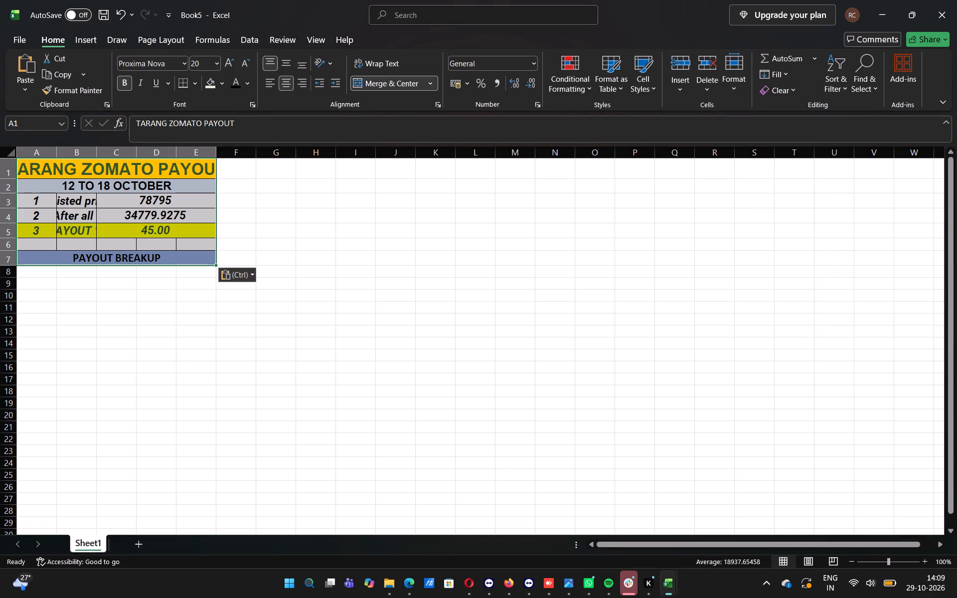
Widen columns E and B of the new workbook so the pasted payout header and its row labels fit in full.
left_click_drag(217, 155, 650, 204)
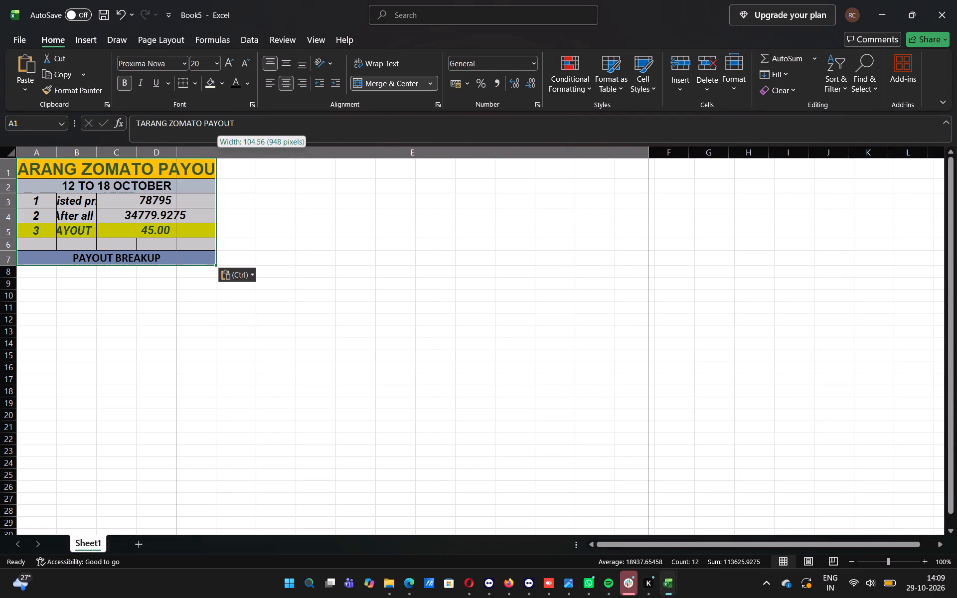
left_click_drag(650, 204, 655, 206)
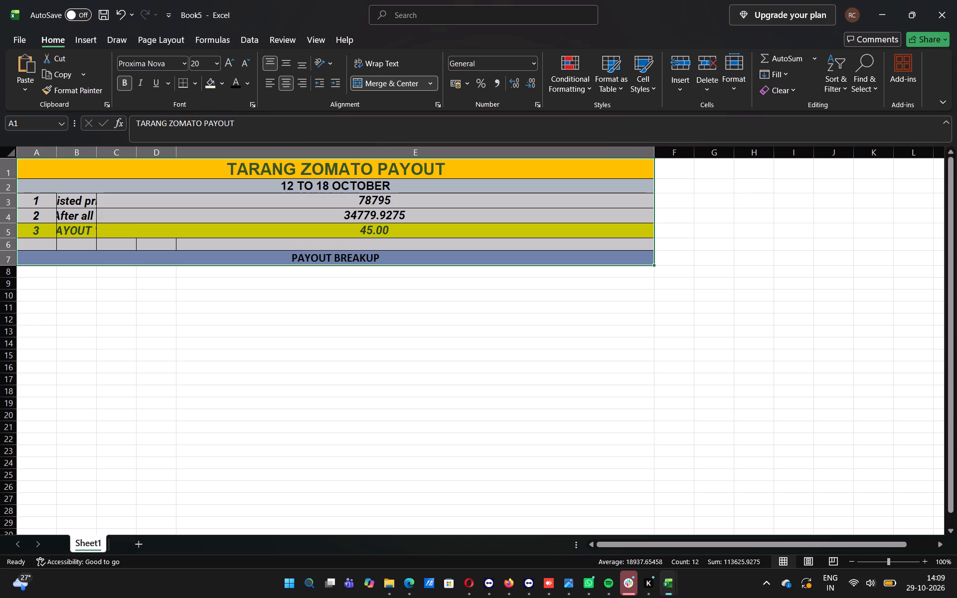
left_click_drag(96, 151, 256, 158)
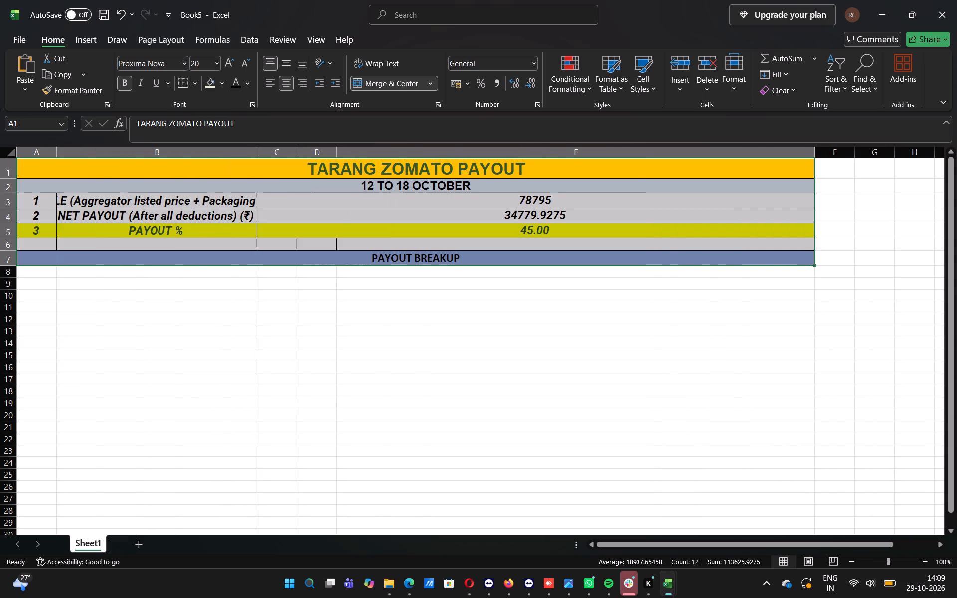
left_click_drag(256, 154, 290, 155)
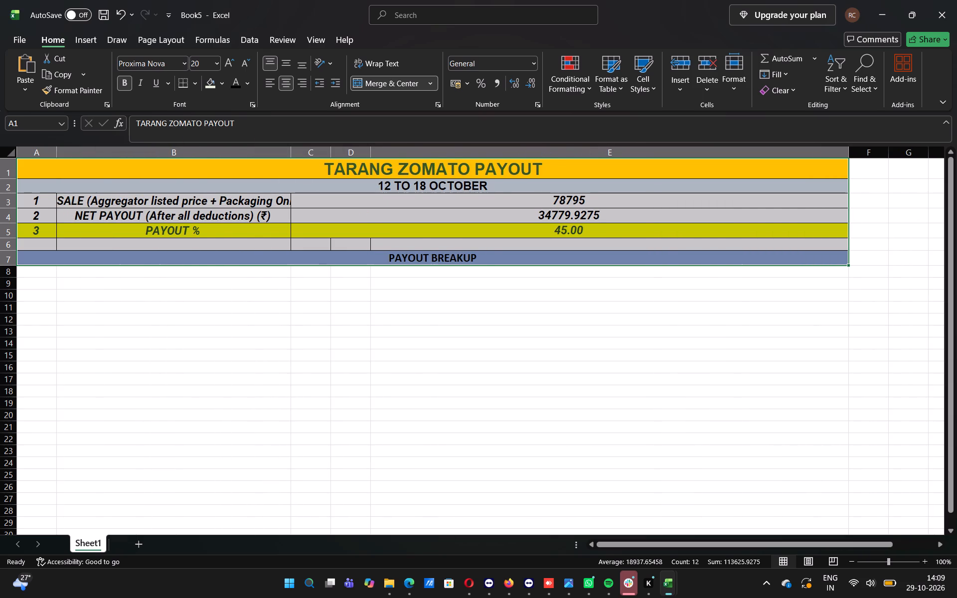
left_click_drag(290, 151, 332, 153)
left_click_drag(332, 153, 360, 155)
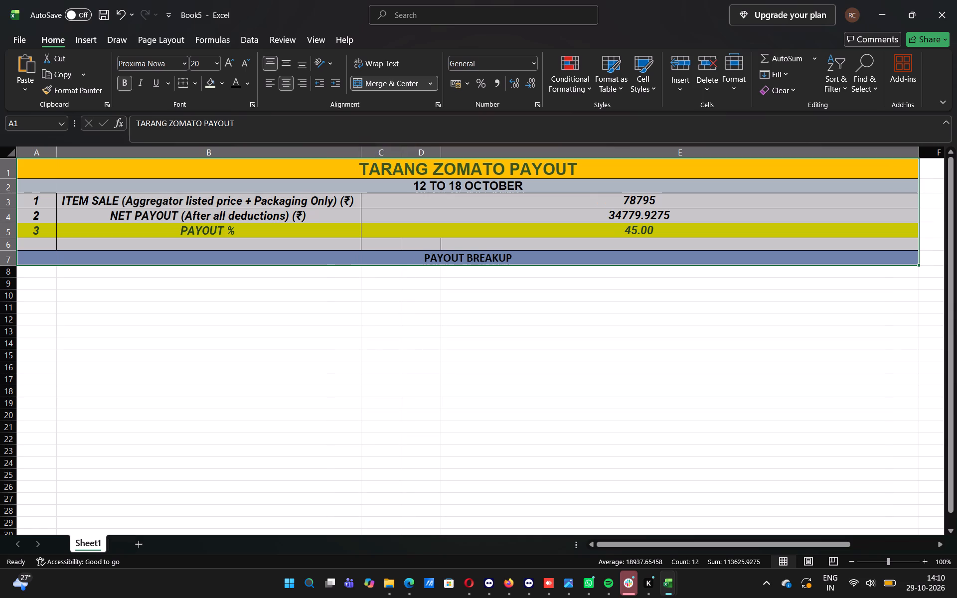
Clear the Tarang title in row 1 and set the period in row 2 to 19 to 25 OCTOBER.
left_click(391, 169)
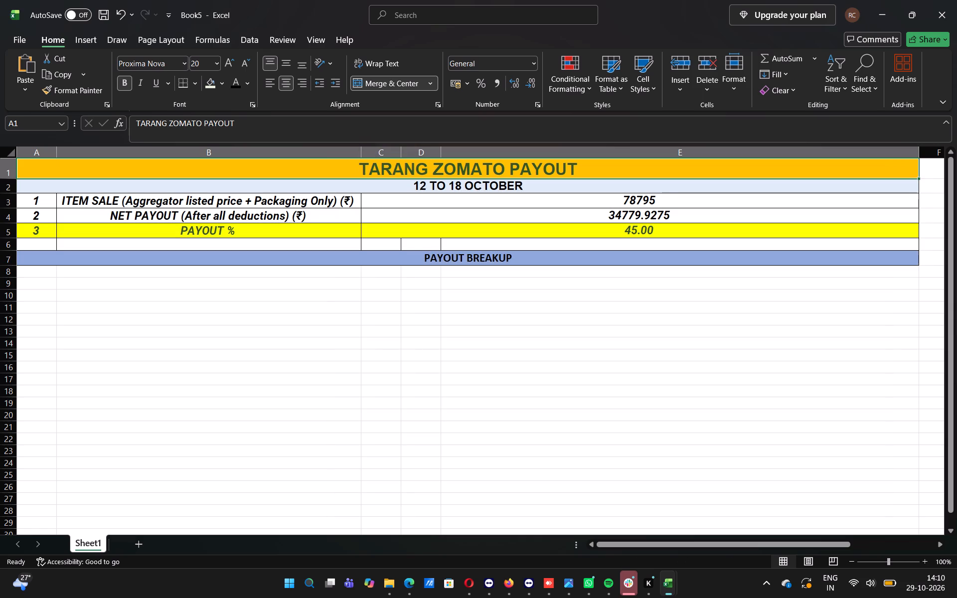
key("BackSpace")
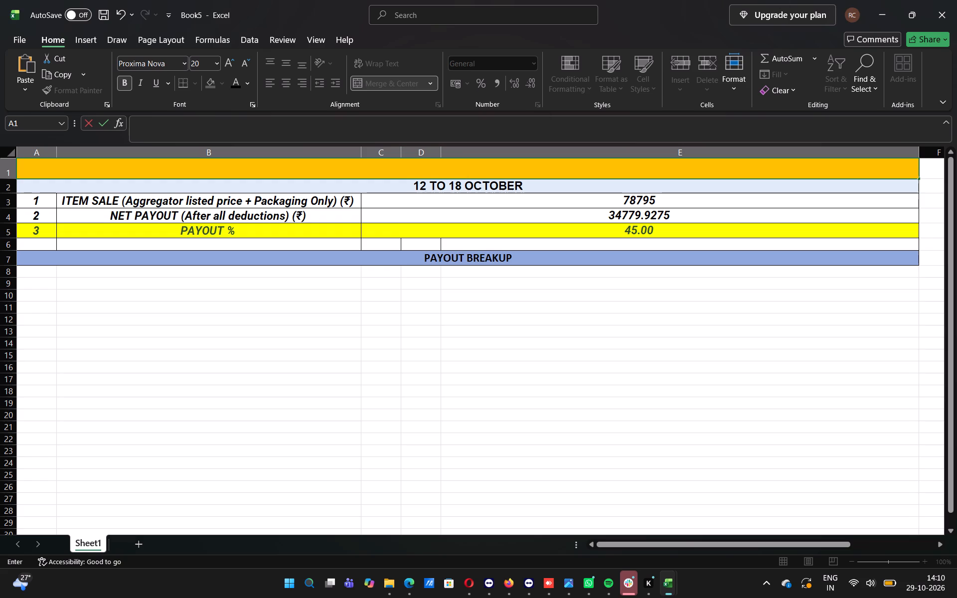
left_click(505, 190)
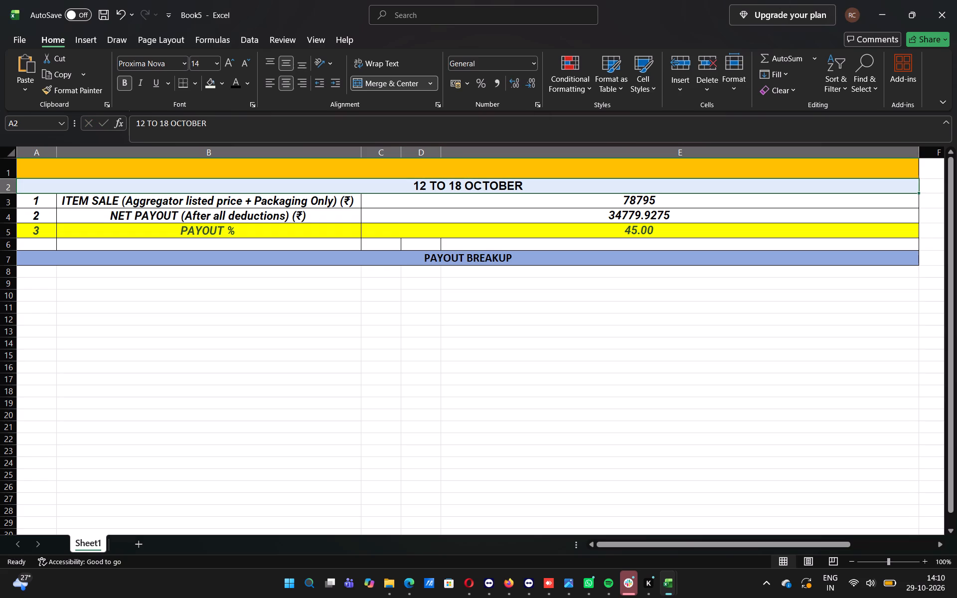
key("BackSpace")
type("19 t")
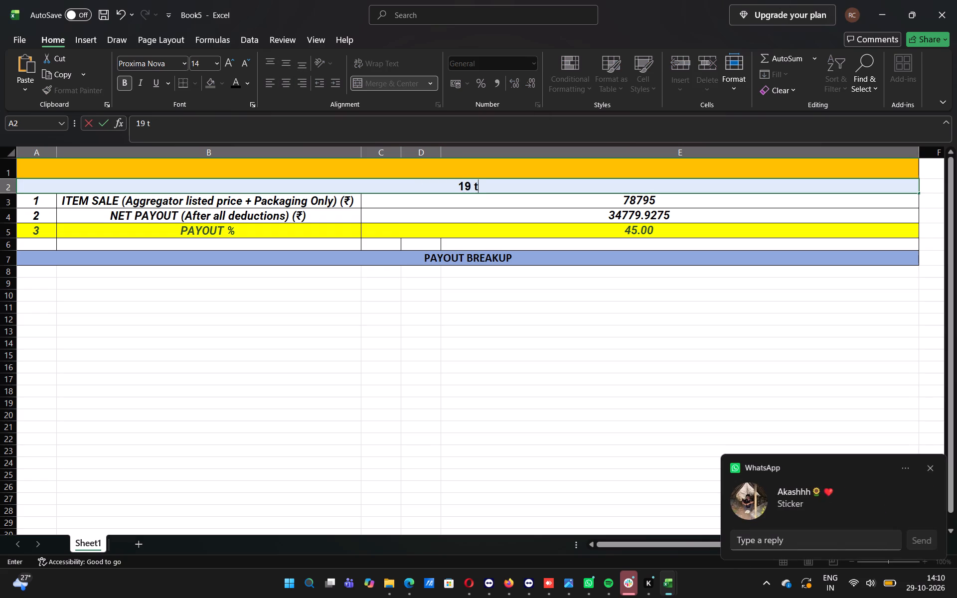
type("o 25")
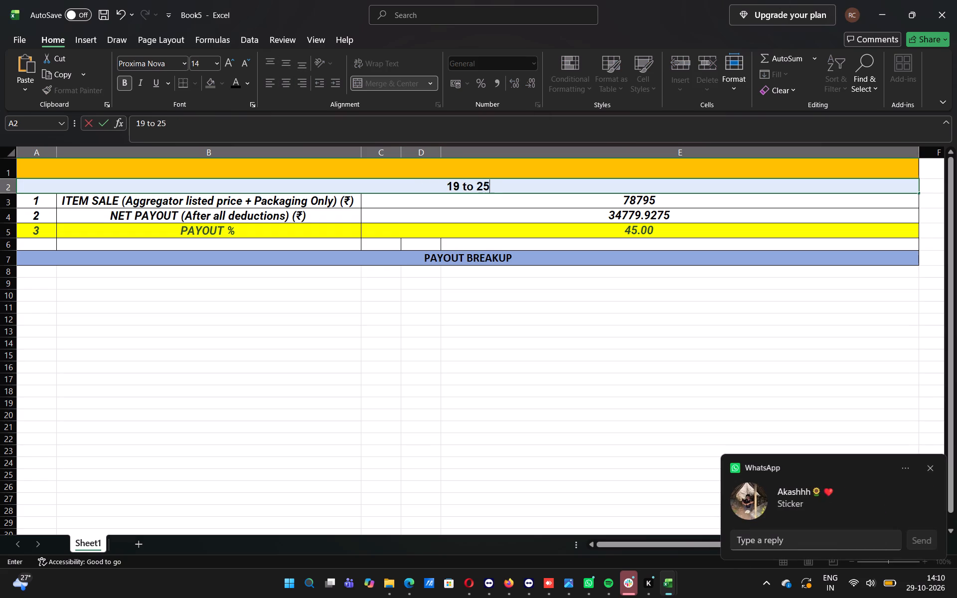
key("space")
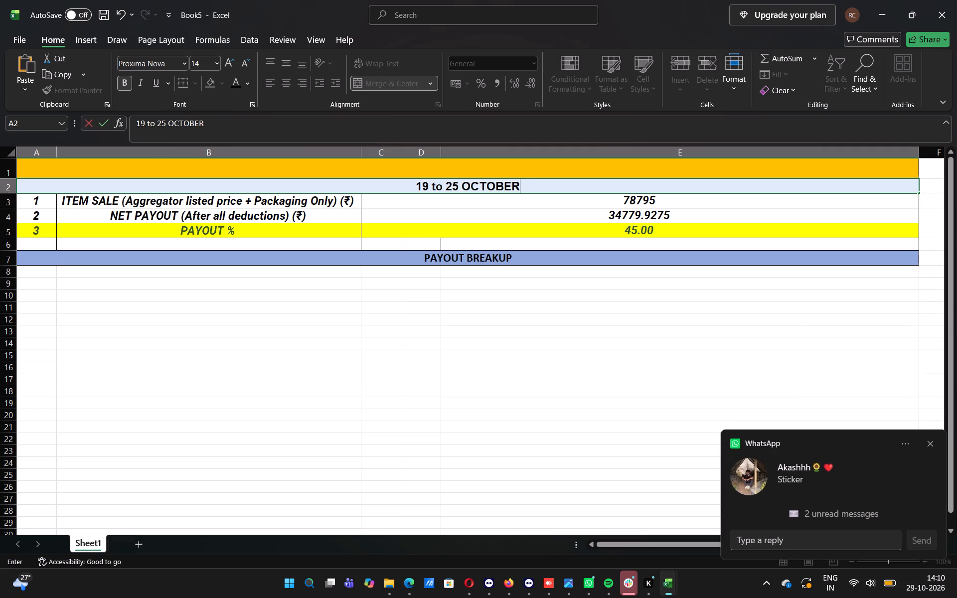
Enter the row 1 title THE GRAND FEAST RESTAURANT ZOMATO PAYOUT, taking the restaurant name from the settlement report's Summary sheet.
left_click(879, 10)
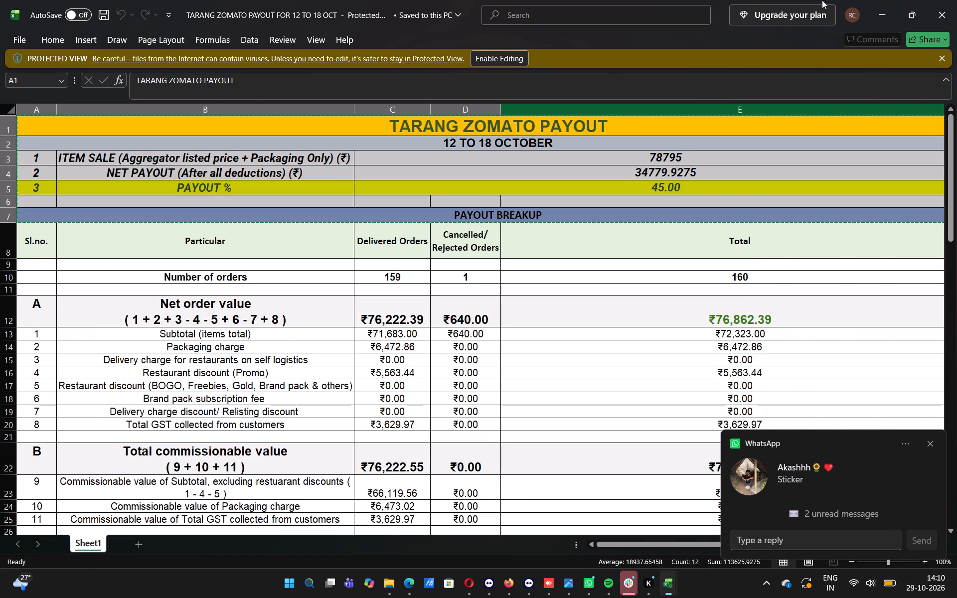
left_click(881, 3)
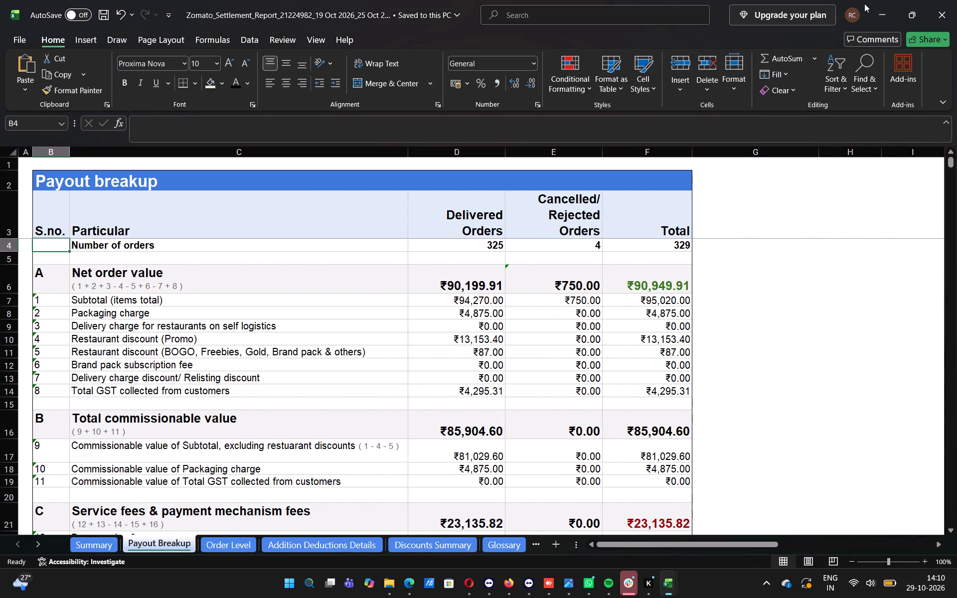
left_click(104, 543)
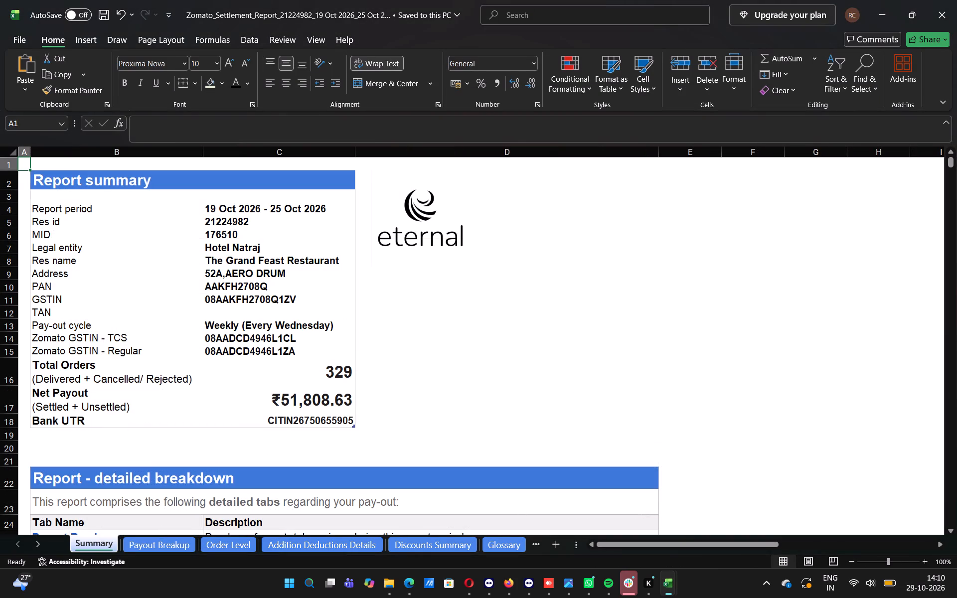
left_click(788, 524)
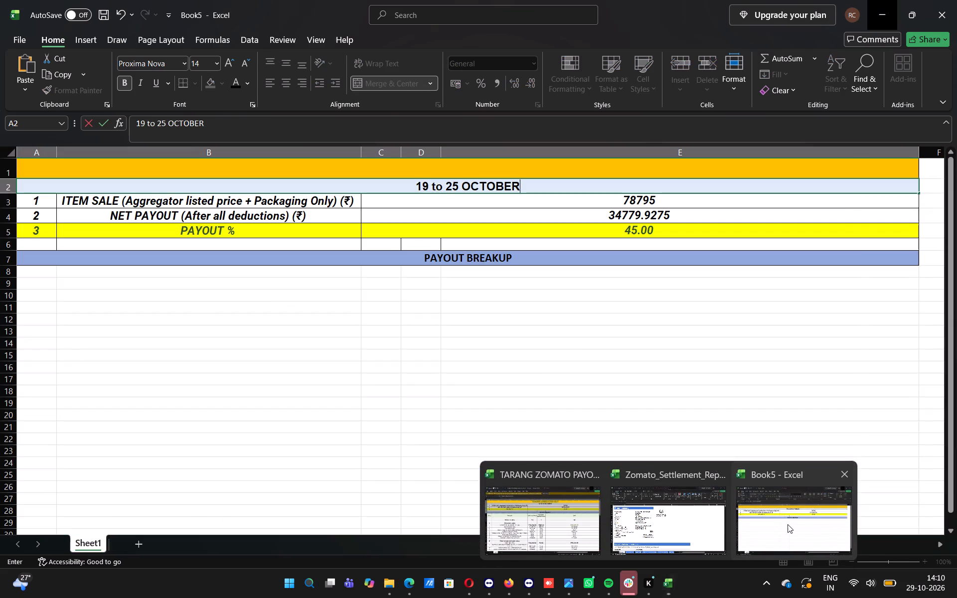
left_click(375, 168)
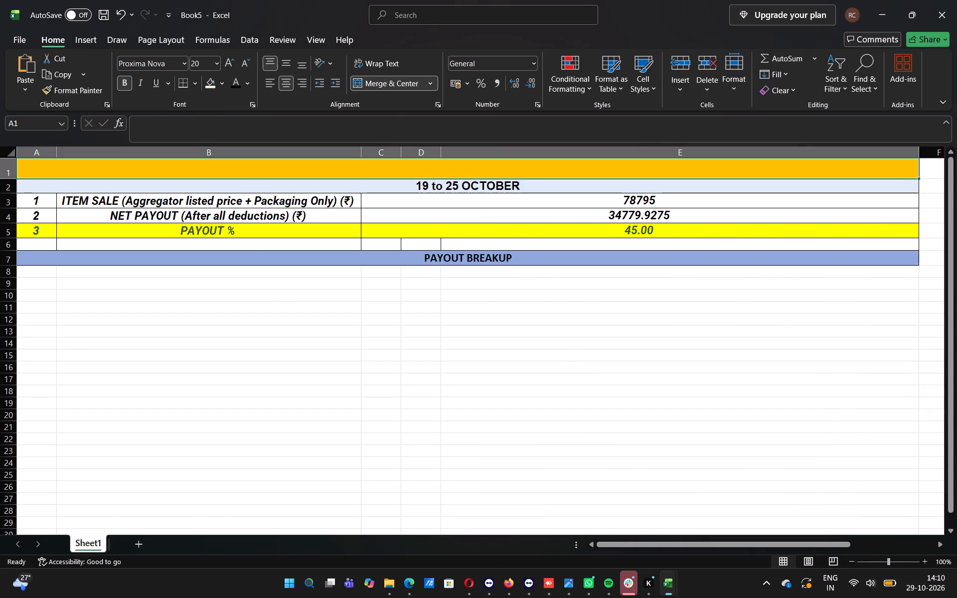
type("THE GRAND FEAST REST")
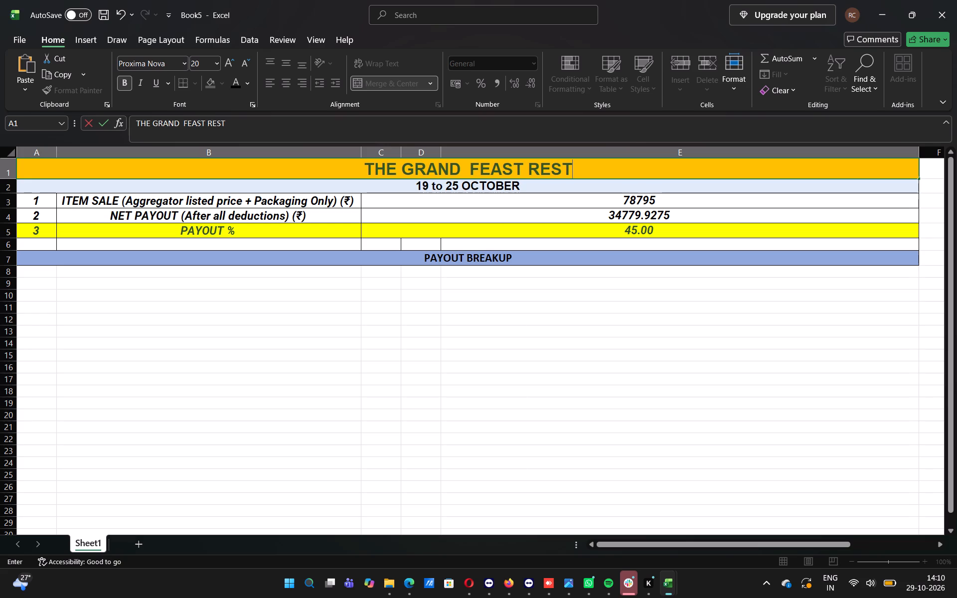
type("AURANT ZOMATO PAYOUT")
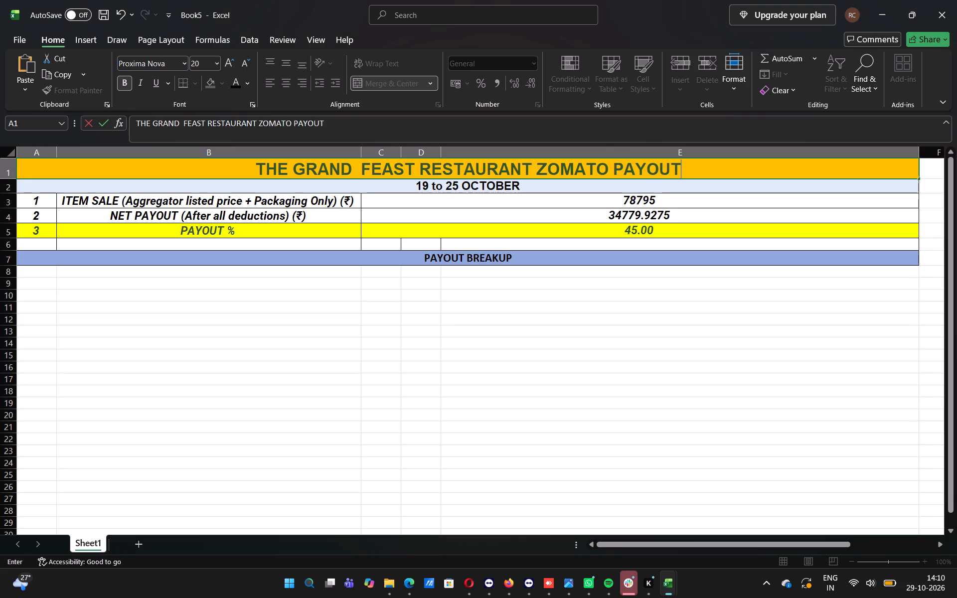